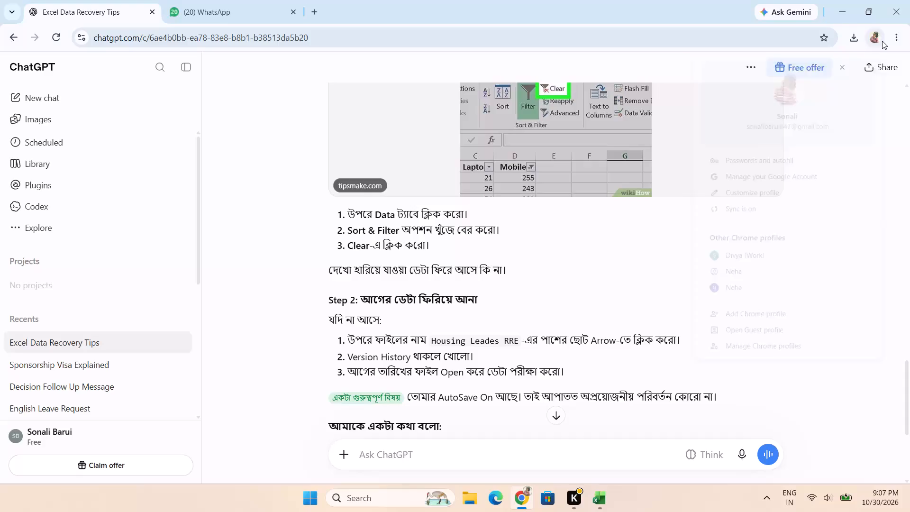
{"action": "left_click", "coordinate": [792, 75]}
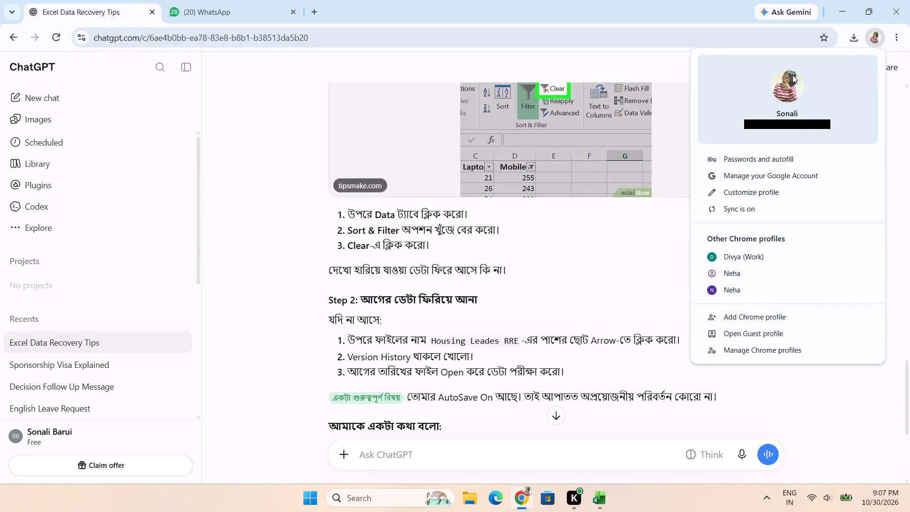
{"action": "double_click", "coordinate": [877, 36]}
{"action": "left_click", "coordinate": [315, 9]}
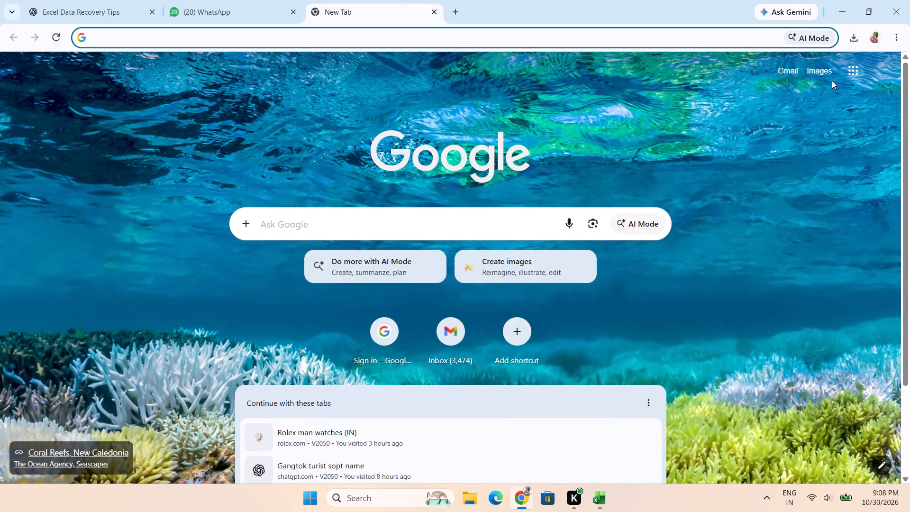
{"action": "left_click", "coordinate": [850, 73]}
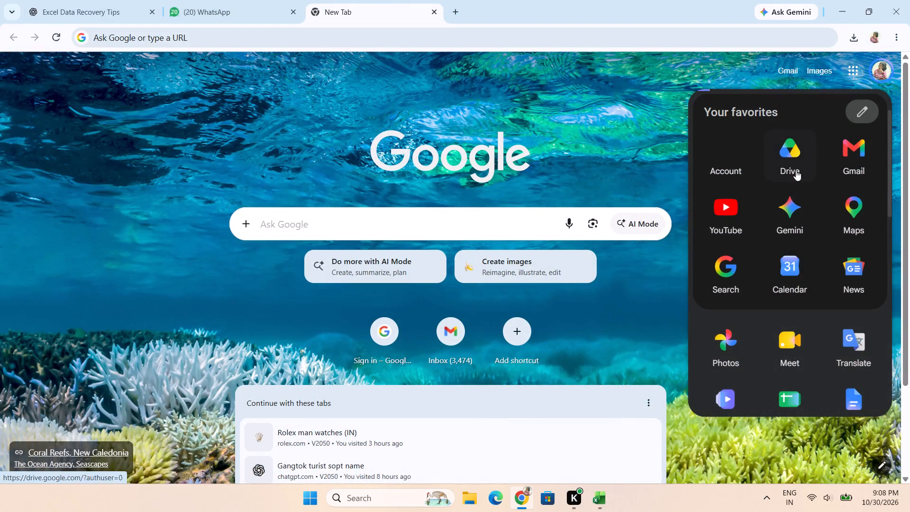
{"action": "scroll", "coordinate": [770, 368], "scroll_direction": "down", "scroll_amount": 1}
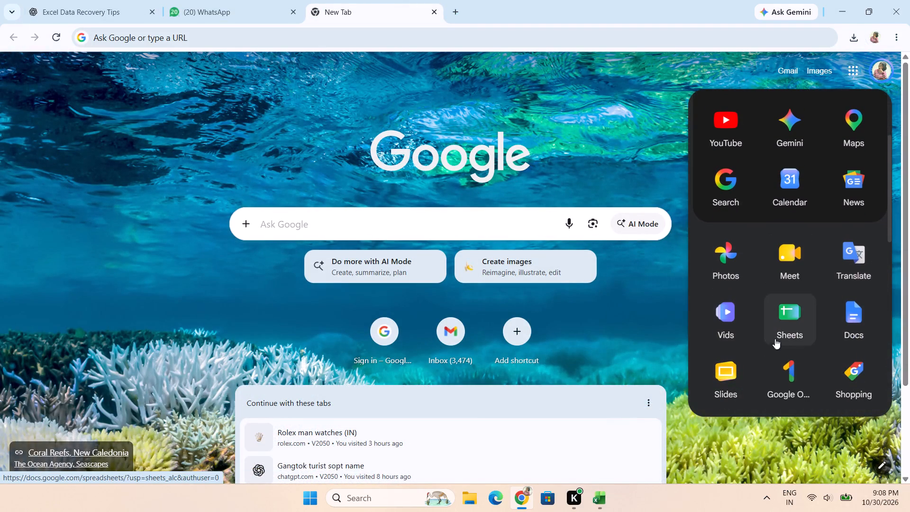
{"action": "left_click", "coordinate": [782, 327]}
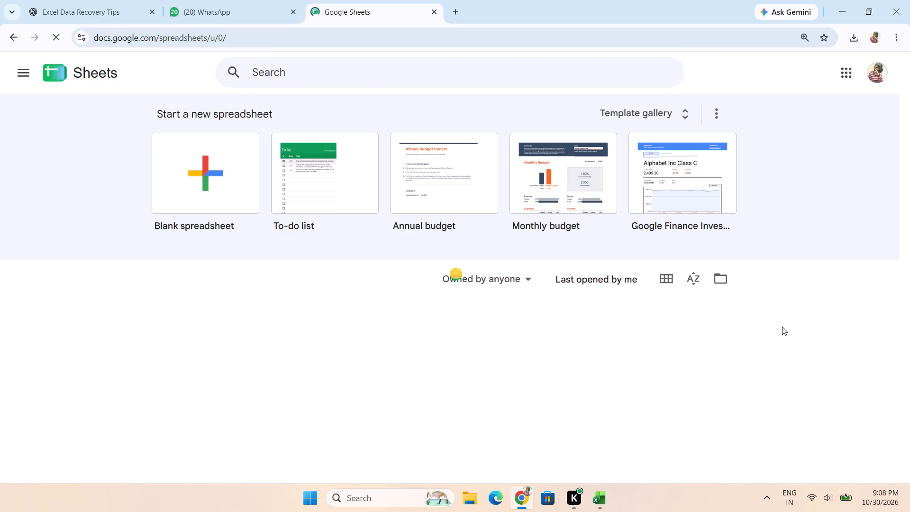
{"action": "left_click", "coordinate": [216, 180]}
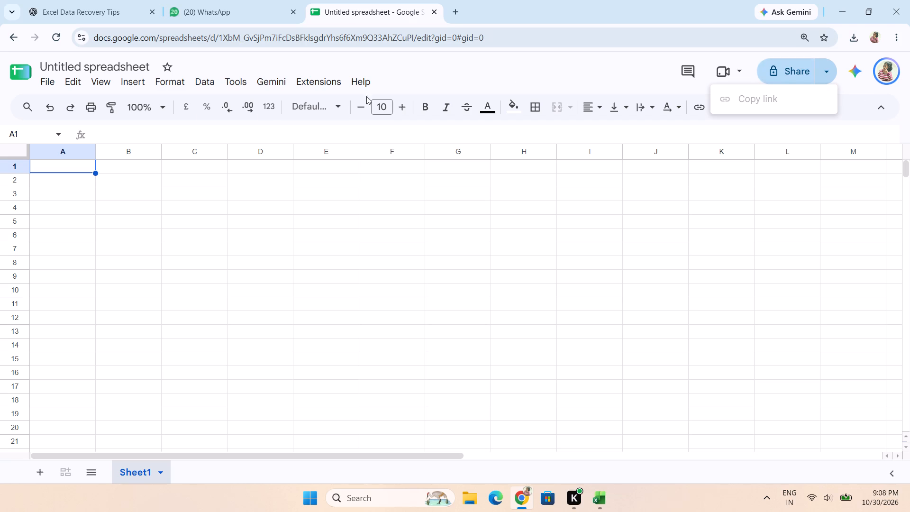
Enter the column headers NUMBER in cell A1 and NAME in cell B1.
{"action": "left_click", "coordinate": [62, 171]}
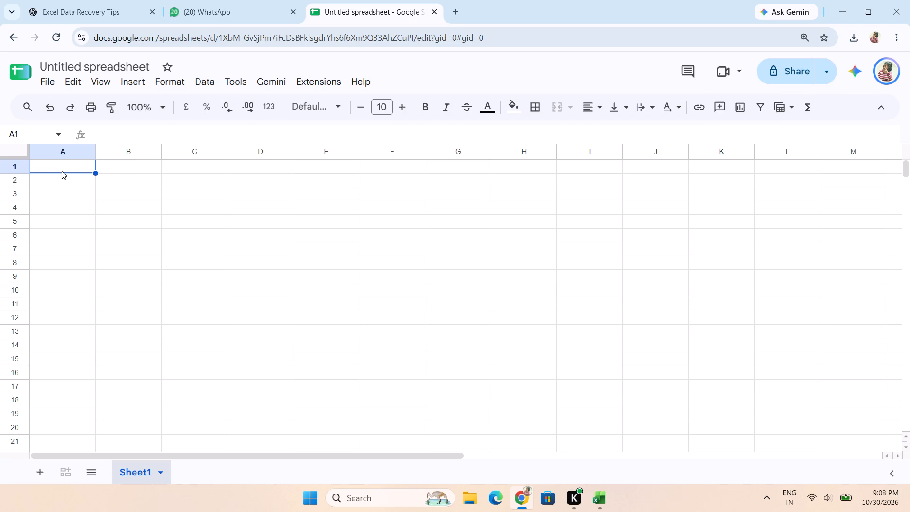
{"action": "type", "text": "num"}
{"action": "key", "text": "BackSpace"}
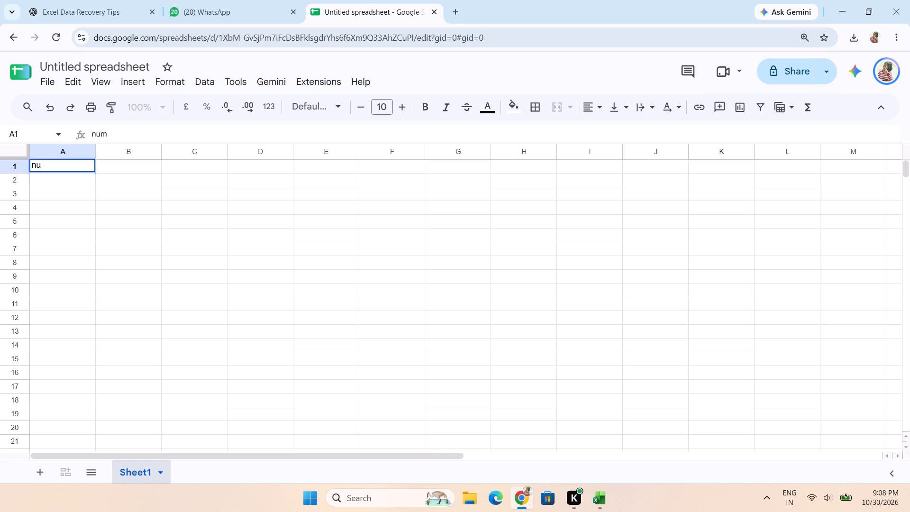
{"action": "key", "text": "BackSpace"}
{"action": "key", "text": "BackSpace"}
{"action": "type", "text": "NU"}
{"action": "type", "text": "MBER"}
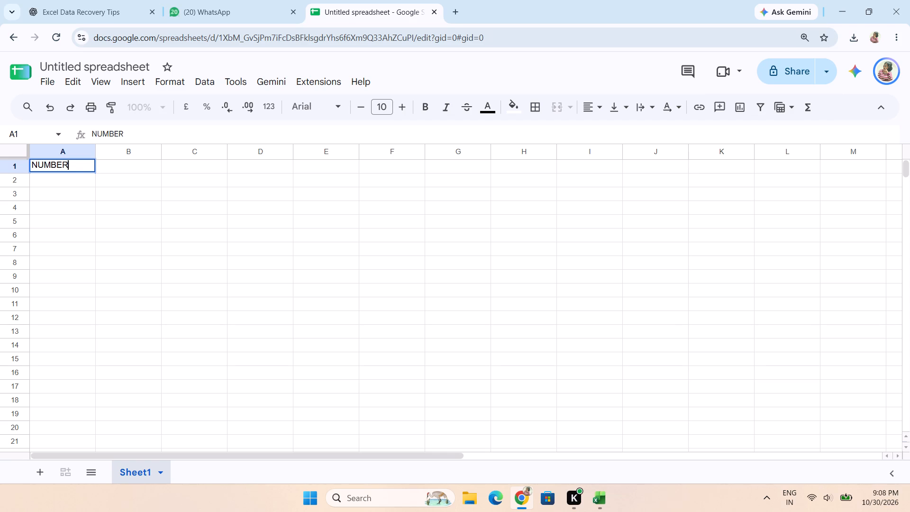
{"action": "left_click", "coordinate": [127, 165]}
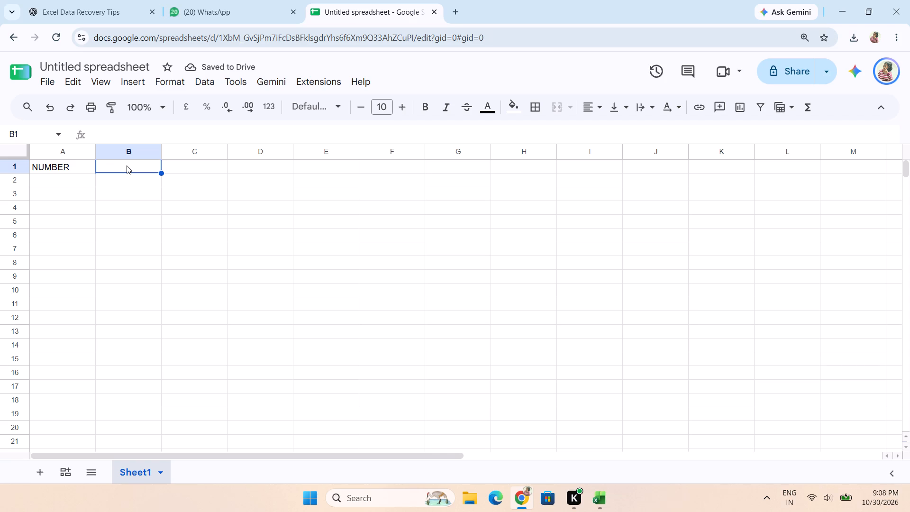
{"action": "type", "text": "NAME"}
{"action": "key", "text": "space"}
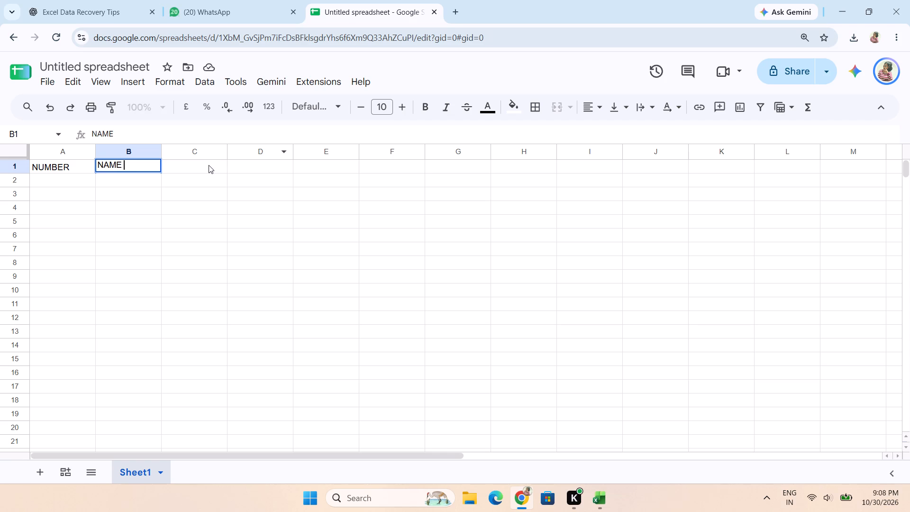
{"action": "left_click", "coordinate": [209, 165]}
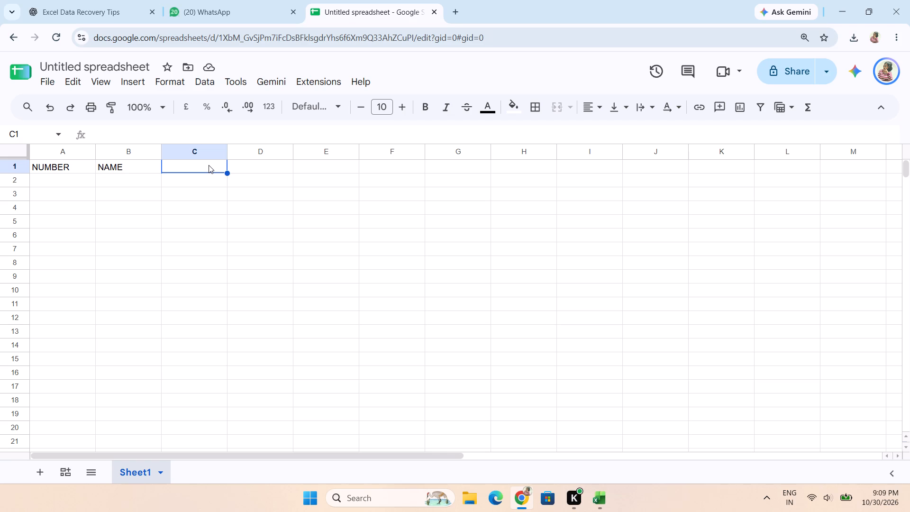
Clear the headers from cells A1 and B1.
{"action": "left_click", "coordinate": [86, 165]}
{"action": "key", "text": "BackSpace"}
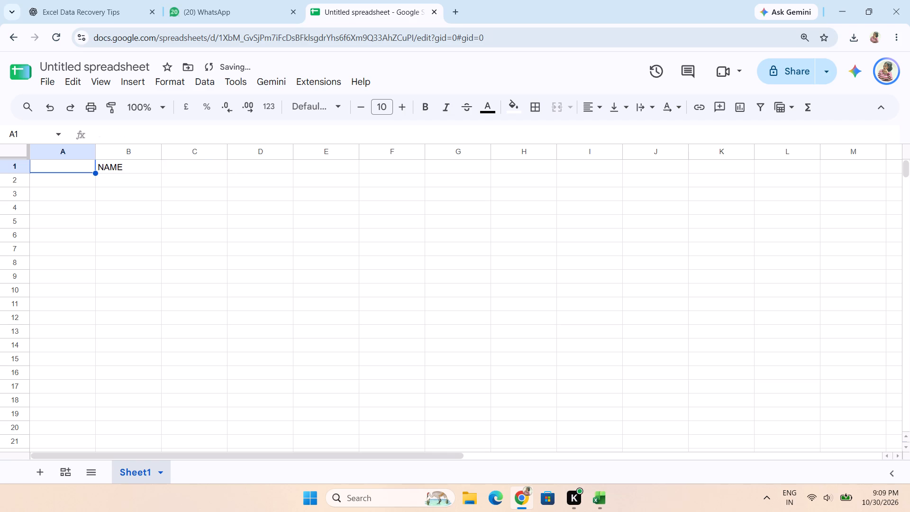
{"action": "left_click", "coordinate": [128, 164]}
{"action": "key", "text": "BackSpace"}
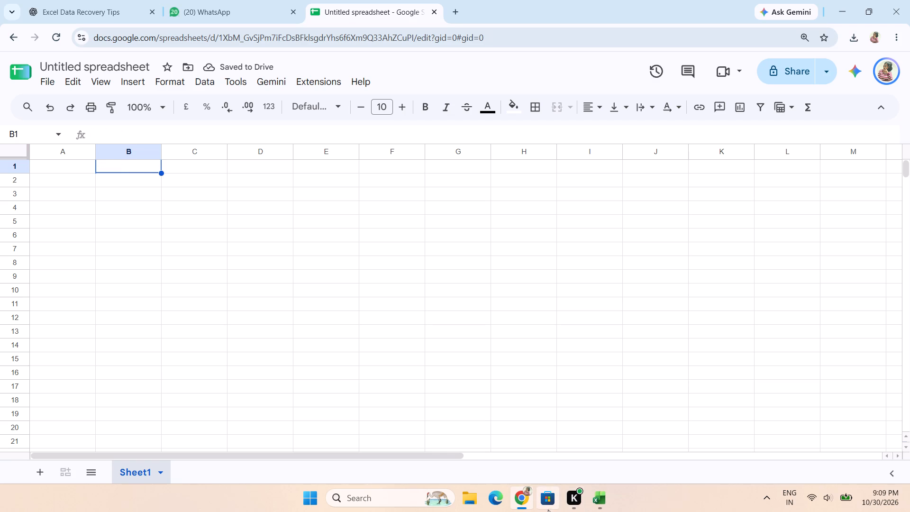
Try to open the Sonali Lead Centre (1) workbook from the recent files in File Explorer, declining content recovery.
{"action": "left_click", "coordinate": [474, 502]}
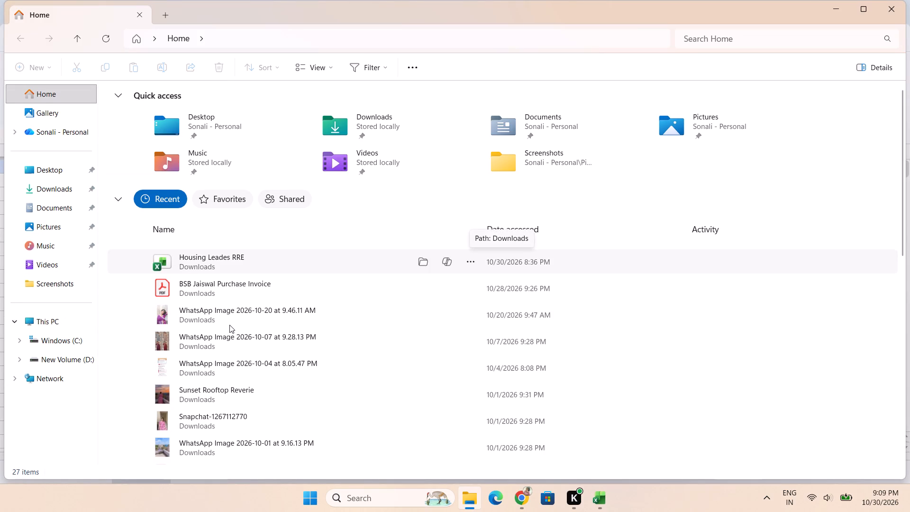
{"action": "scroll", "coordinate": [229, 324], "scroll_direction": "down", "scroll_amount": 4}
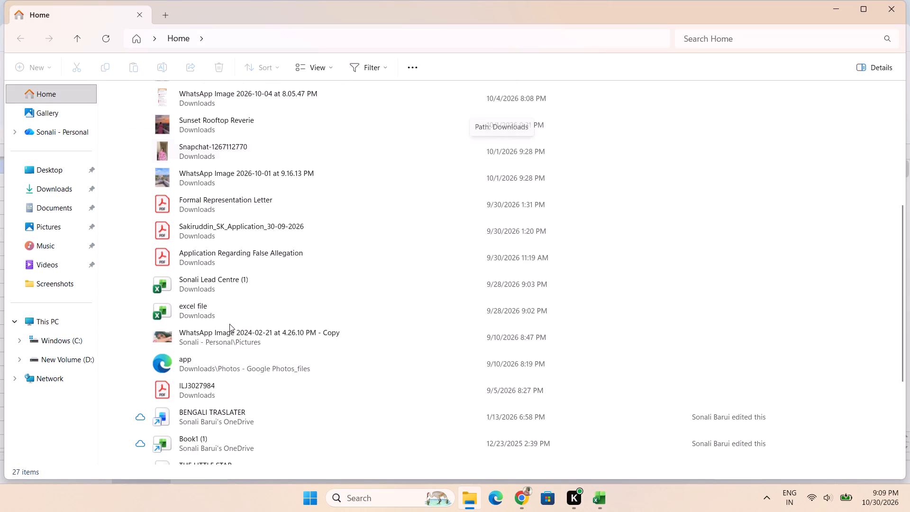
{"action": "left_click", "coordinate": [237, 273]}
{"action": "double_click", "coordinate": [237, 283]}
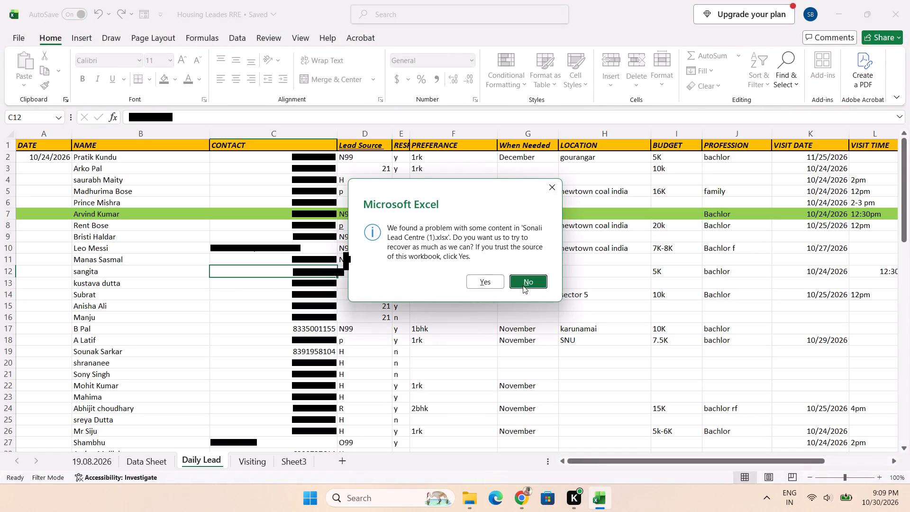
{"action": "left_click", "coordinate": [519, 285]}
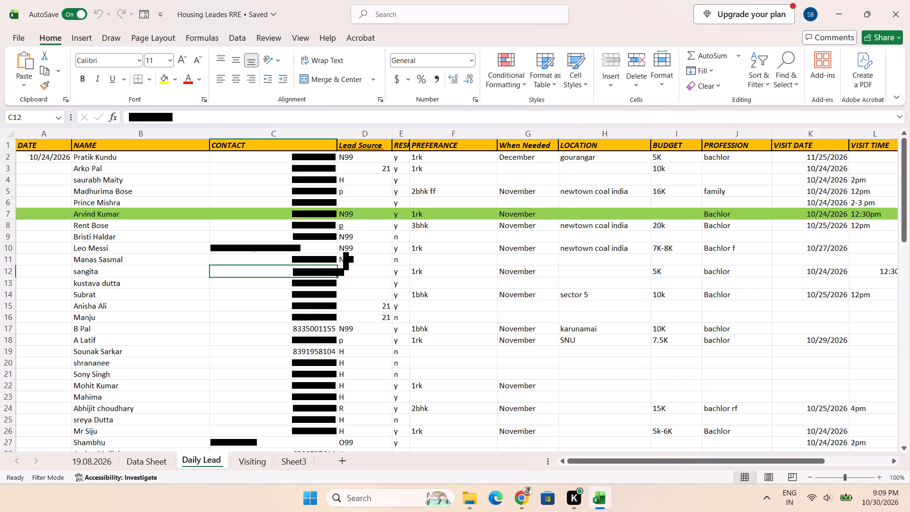
Open the workbook named "excel file" from the recent files in File Explorer.
{"action": "left_click", "coordinate": [520, 493]}
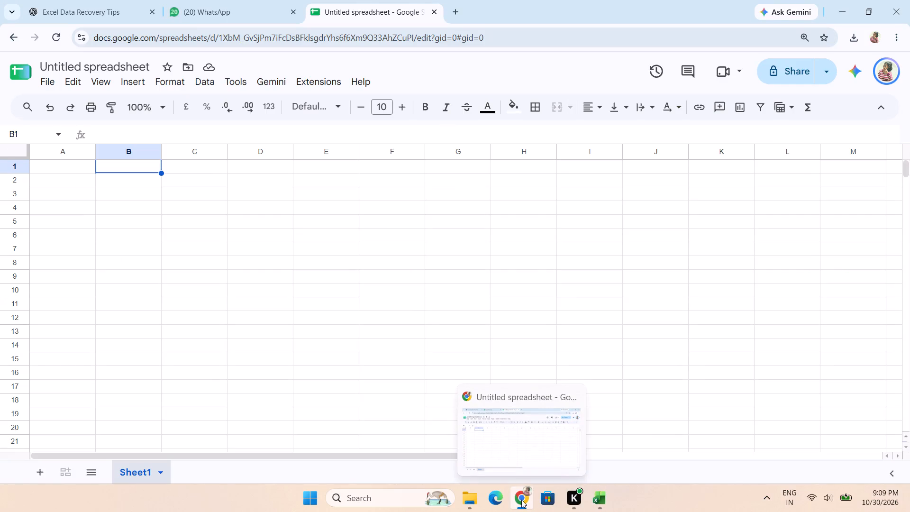
{"action": "left_click", "coordinate": [521, 500]}
{"action": "left_click", "coordinate": [469, 497]}
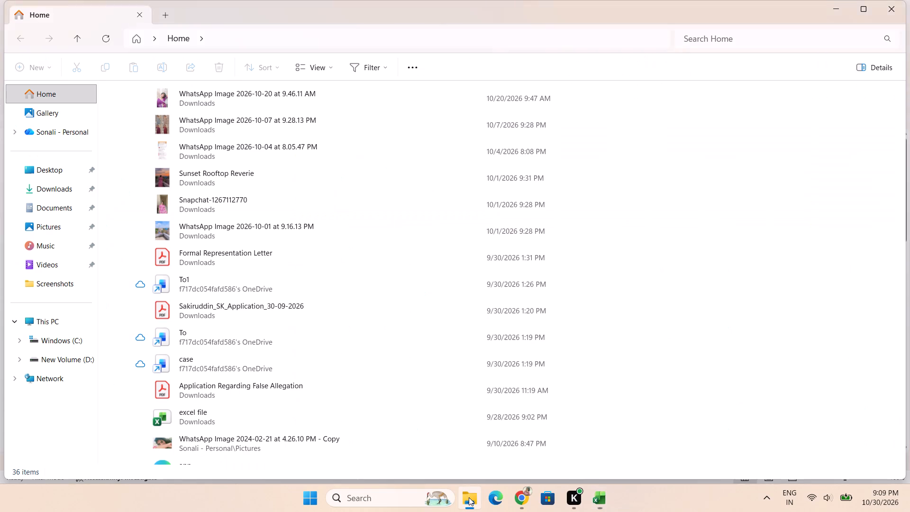
{"action": "left_click", "coordinate": [265, 418]}
{"action": "double_click", "coordinate": [265, 418]}
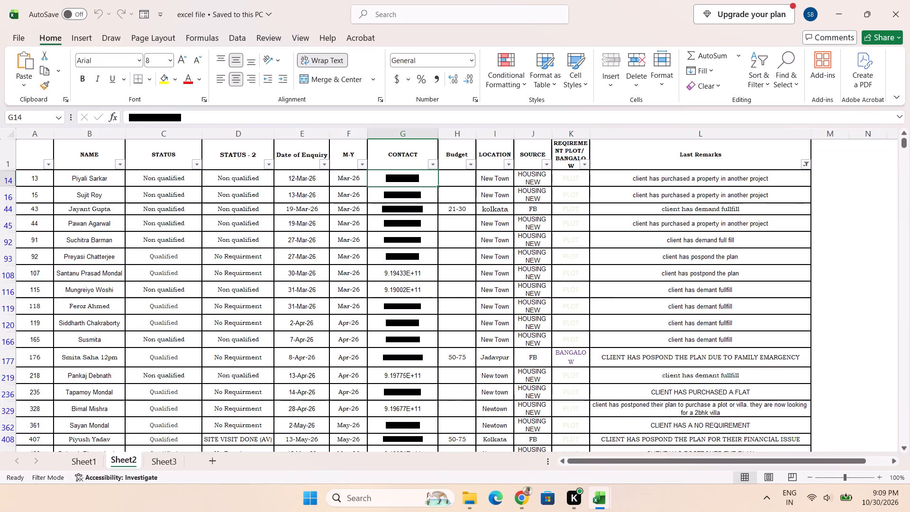
Copy the entire header row 1 from Sheet1 of the "excel file" workbook.
{"action": "left_click", "coordinate": [94, 463]}
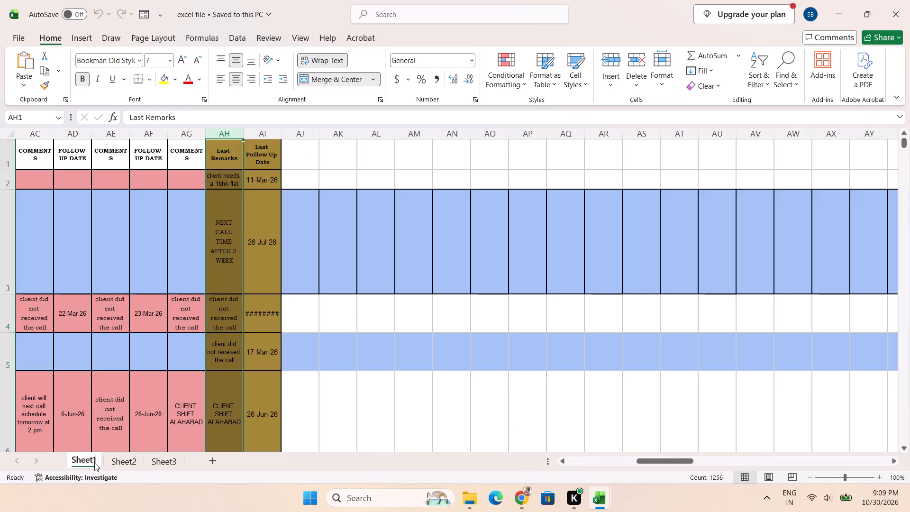
{"action": "left_click", "coordinate": [156, 389]}
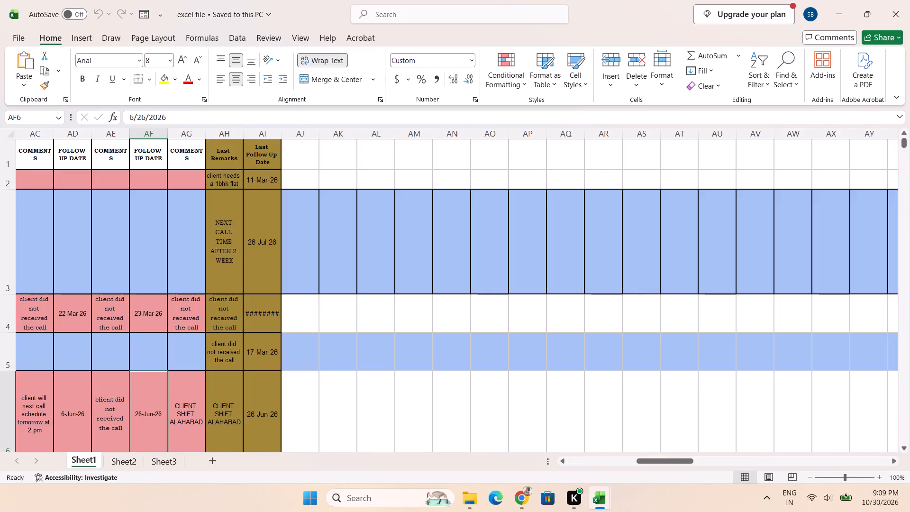
{"action": "key", "text": "Left"}
{"action": "key", "text": "Left"}
{"action": "key", "text": "Left"}
{"action": "key", "text": "Left"}
{"action": "key", "text": "Left"}
{"action": "key", "text": "Left"}
{"action": "key", "text": "Left"}
{"action": "key", "text": "Left"}
{"action": "key", "text": "Left"}
{"action": "key", "text": "Left"}
{"action": "key", "text": "Left"}
{"action": "key", "text": "Left"}
{"action": "key", "text": "Left"}
{"action": "key", "text": "Left"}
{"action": "key", "text": "Left"}
{"action": "key", "text": "Left"}
{"action": "key", "text": "Left"}
{"action": "key", "text": "Left"}
{"action": "key", "text": "Left"}
{"action": "key", "text": "Left"}
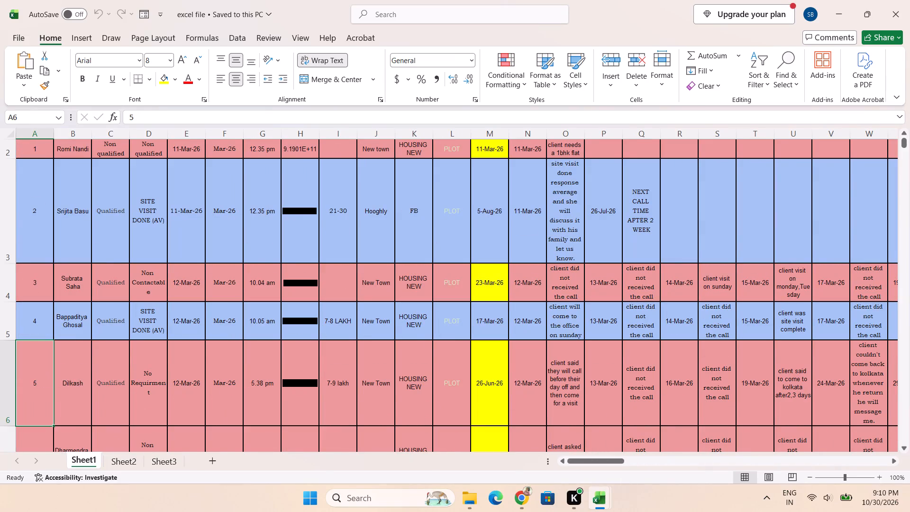
{"action": "key", "text": "Up"}
{"action": "key", "text": "Up"}
{"action": "key", "text": "Up"}
{"action": "key", "text": "Up"}
{"action": "key", "text": "Up"}
{"action": "key", "text": "Up"}
{"action": "key", "text": "Up"}
{"action": "key", "text": "Up"}
{"action": "key", "text": "Up"}
{"action": "key", "text": "Up"}
{"action": "key", "text": "Up"}
{"action": "key", "text": "Up"}
{"action": "key", "text": "Up"}
{"action": "key", "text": "Up"}
{"action": "key", "text": "Up"}
{"action": "key", "text": "Up"}
{"action": "key", "text": "Up"}
{"action": "key", "text": "Up"}
{"action": "key", "text": "Up"}
{"action": "key", "text": "Up"}
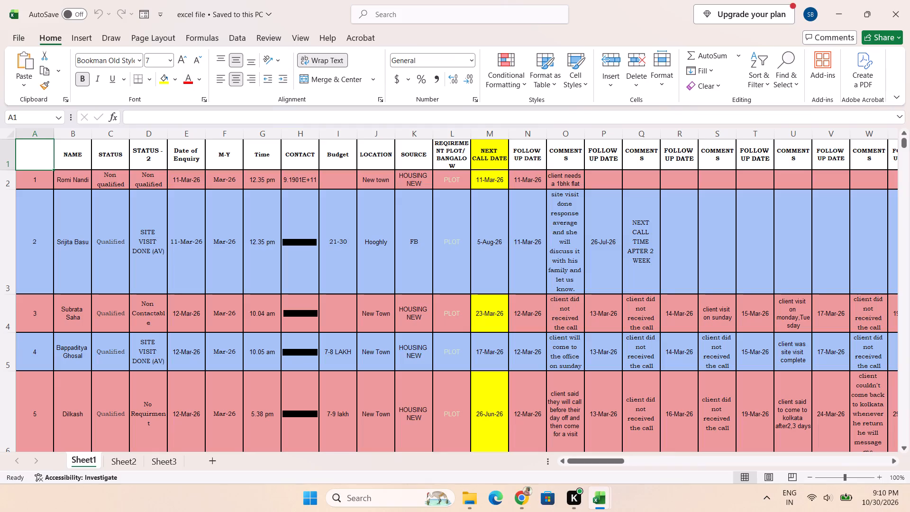
{"action": "left_click", "coordinate": [5, 151]}
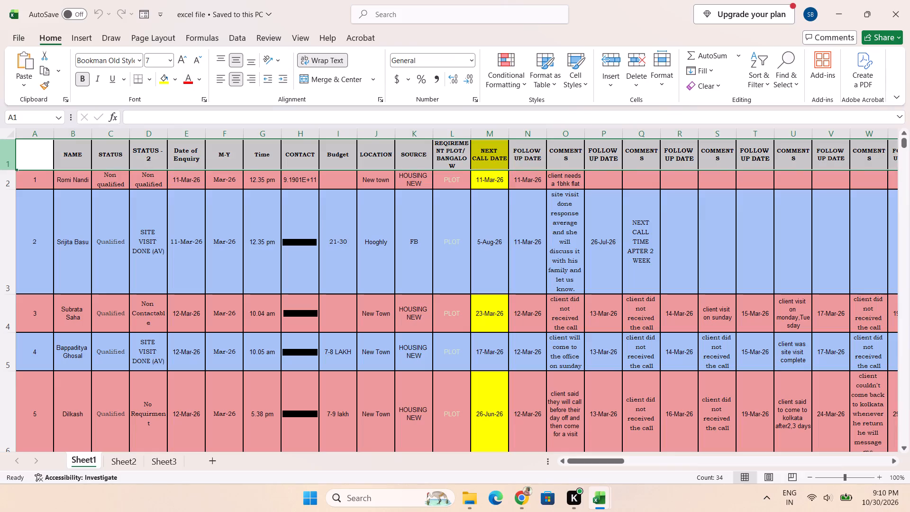
{"action": "key", "text": "ctrl+c"}
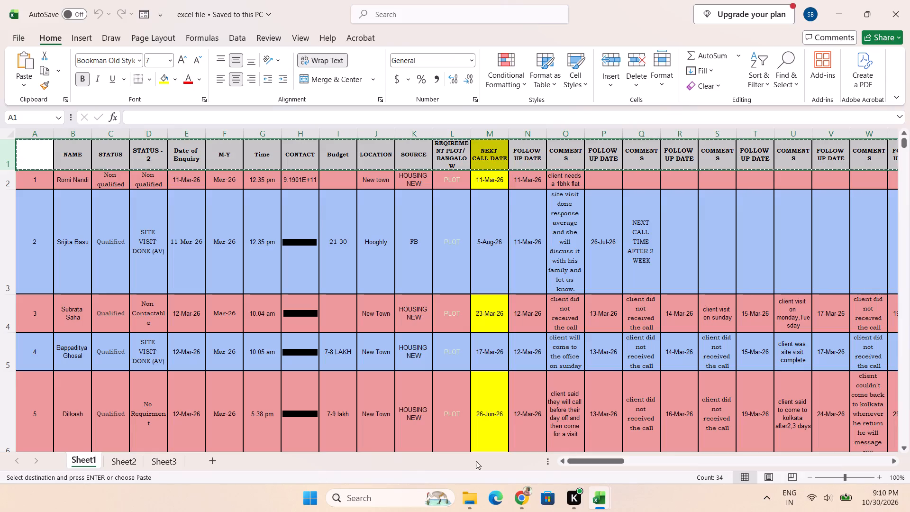
Switch to the untitled Google Sheets spreadsheet and paste the copied header row starting at cell A1.
{"action": "left_click", "coordinate": [523, 499]}
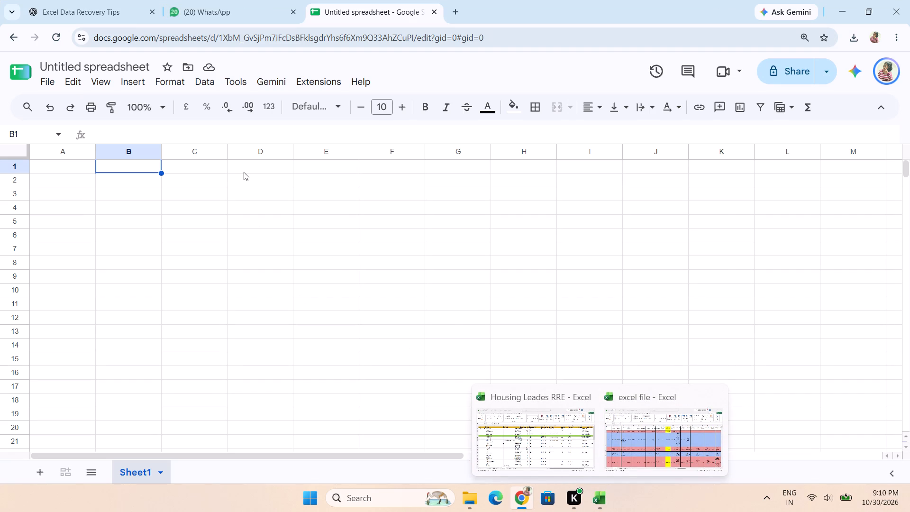
{"action": "left_click", "coordinate": [244, 172]}
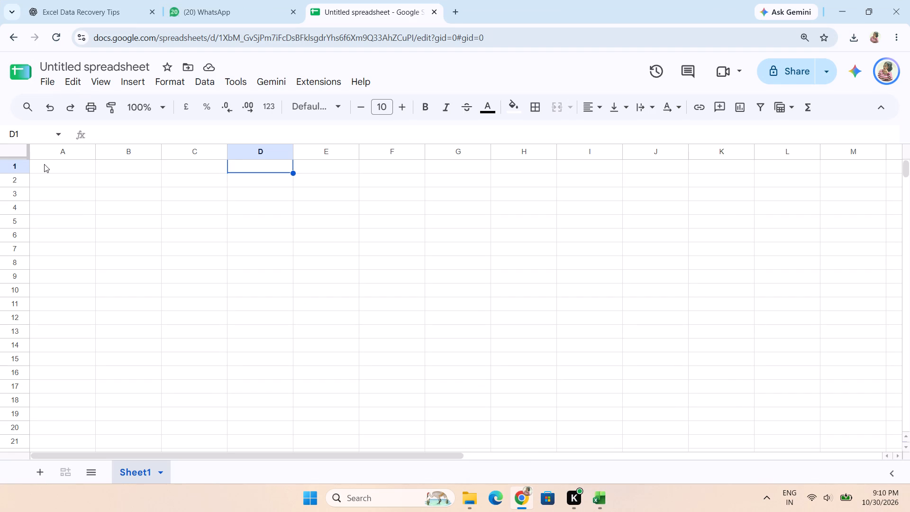
{"action": "left_click", "coordinate": [44, 164]}
{"action": "key", "text": "ctrl+v"}
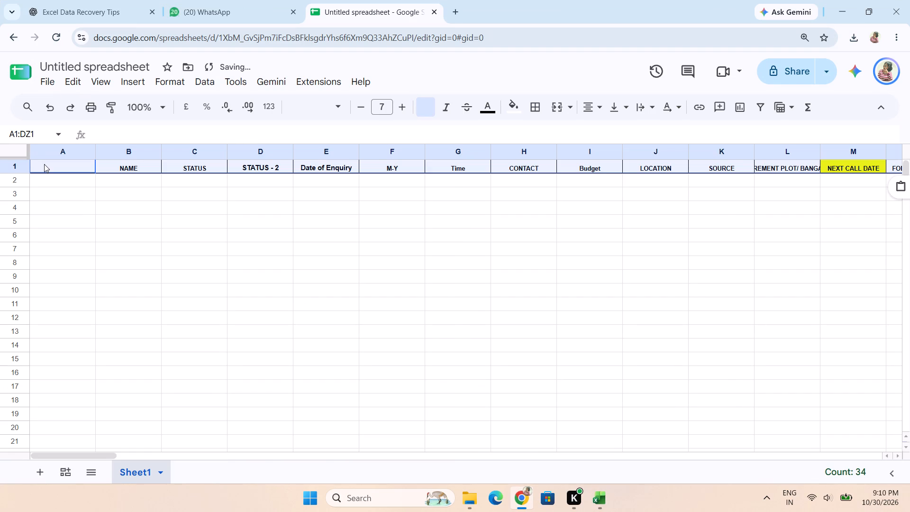
{"action": "left_click", "coordinate": [207, 251]}
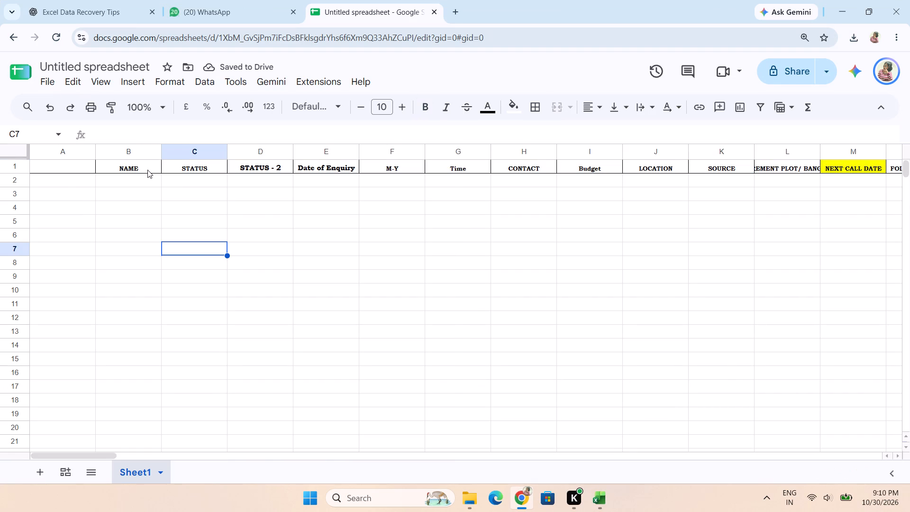
Examine the pasted column headers along row 1, from NAME in column B through to column R.
{"action": "left_click", "coordinate": [144, 167]}
{"action": "key", "text": "Right"}
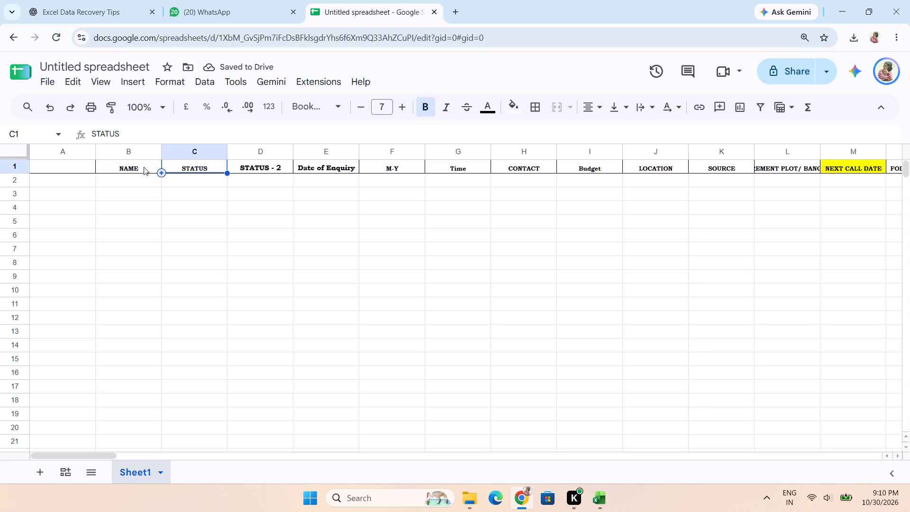
{"action": "key", "text": "Right"}
{"action": "key", "text": "Right"}
{"action": "key", "text": "Right"}
{"action": "key", "text": "Right"}
{"action": "key", "text": "Right"}
{"action": "key", "text": "Right"}
{"action": "key", "text": "Right"}
{"action": "key", "text": "Right"}
{"action": "key", "text": "Right"}
{"action": "key", "text": "Right"}
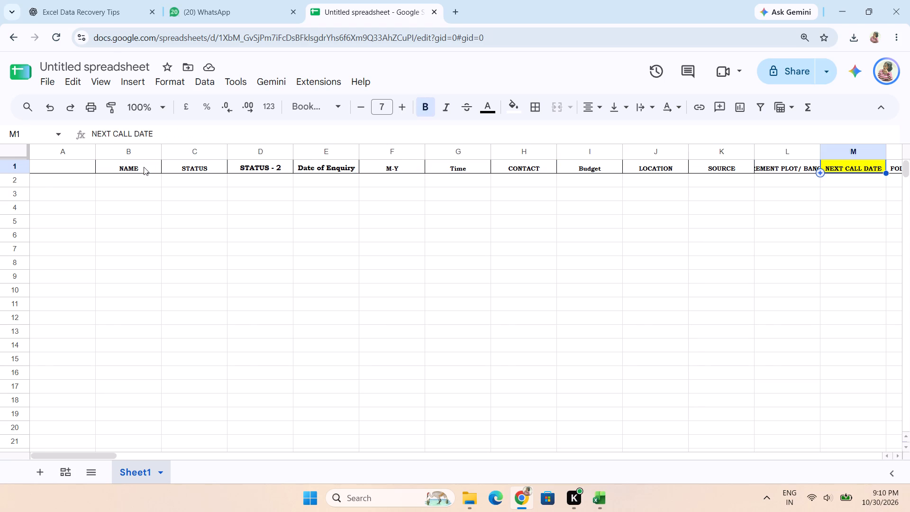
{"action": "key", "text": "Right"}
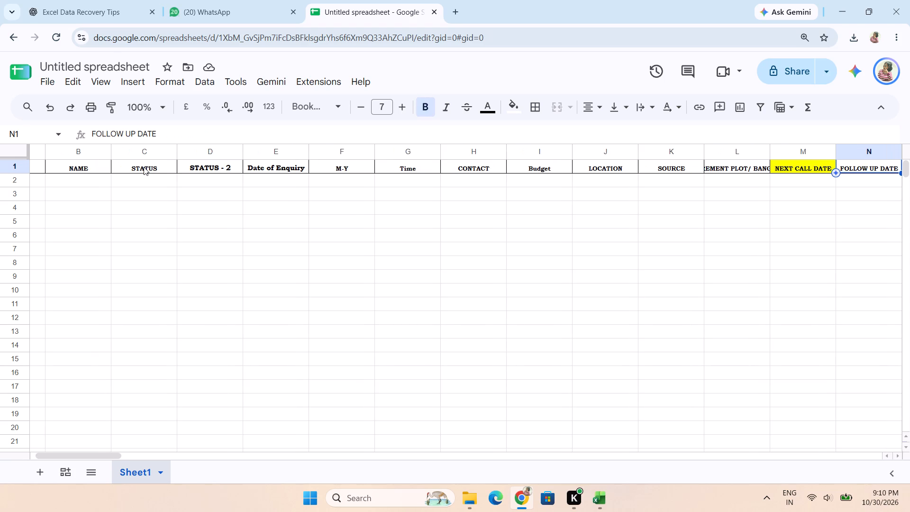
{"action": "key", "text": "Right"}
{"action": "key", "text": "Right"}
{"action": "key", "text": "Right"}
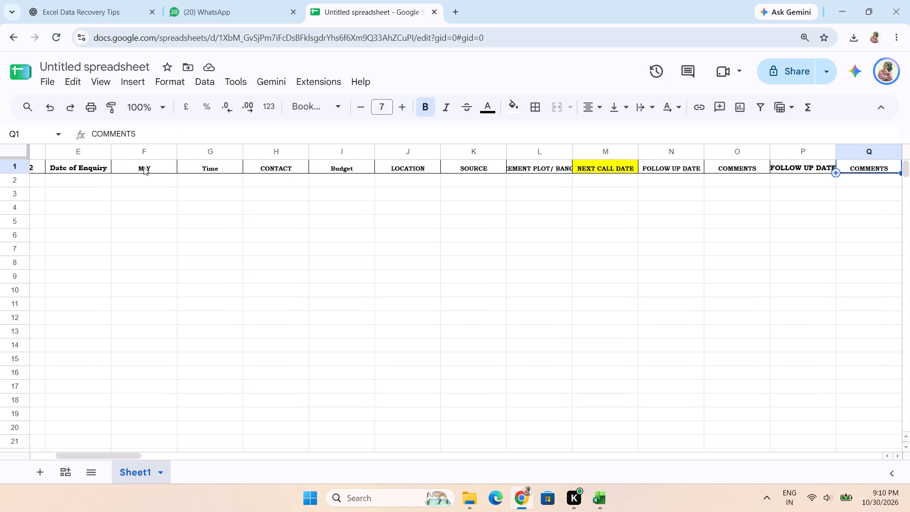
{"action": "key", "text": "Right"}
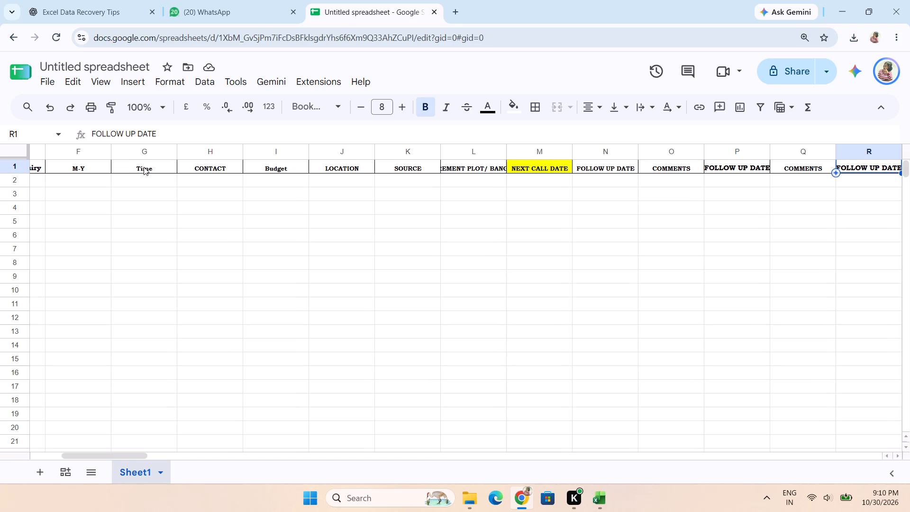
Widen column L slightly so that more of its plot/bungalow requirement header fits in the cell.
{"action": "key", "text": "Left"}
{"action": "key", "text": "Left"}
{"action": "key", "text": "Left"}
{"action": "key", "text": "Left"}
{"action": "key", "text": "Left"}
{"action": "key", "text": "Left"}
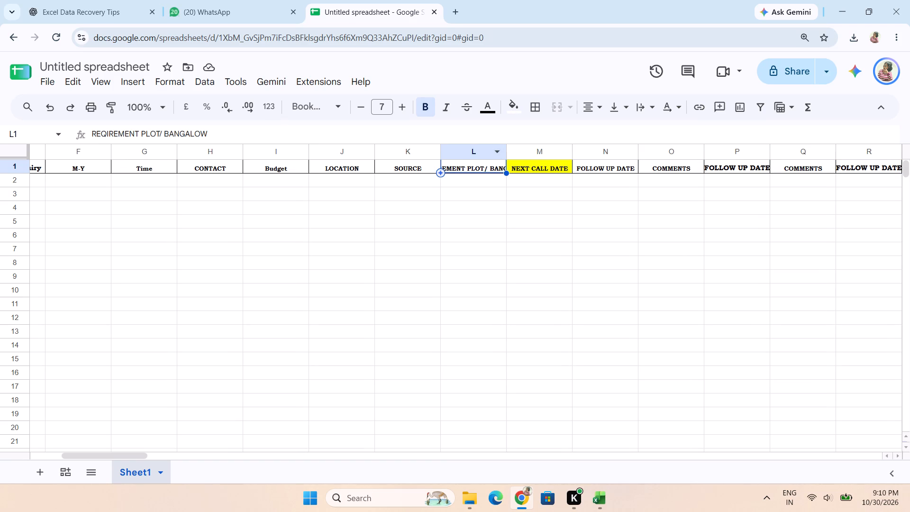
{"action": "left_click_drag", "start_coordinate": [506, 153], "coordinate": [521, 154]}
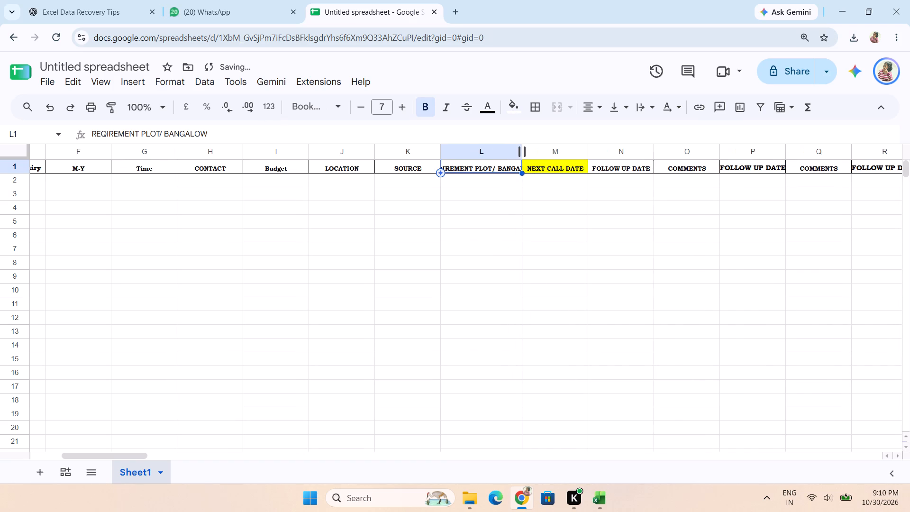
{"action": "right_click_drag", "start_coordinate": [521, 154], "coordinate": [530, 155]}
{"action": "left_click", "coordinate": [490, 193]}
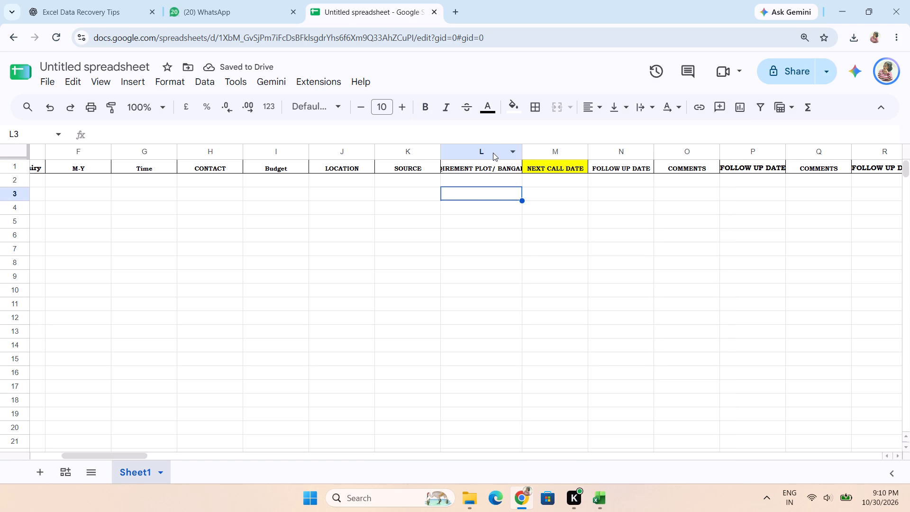
Erase the entire plot/bungalow requirement header text from cell L1, keeping the cell open for editing.
{"action": "double_click", "coordinate": [492, 171]}
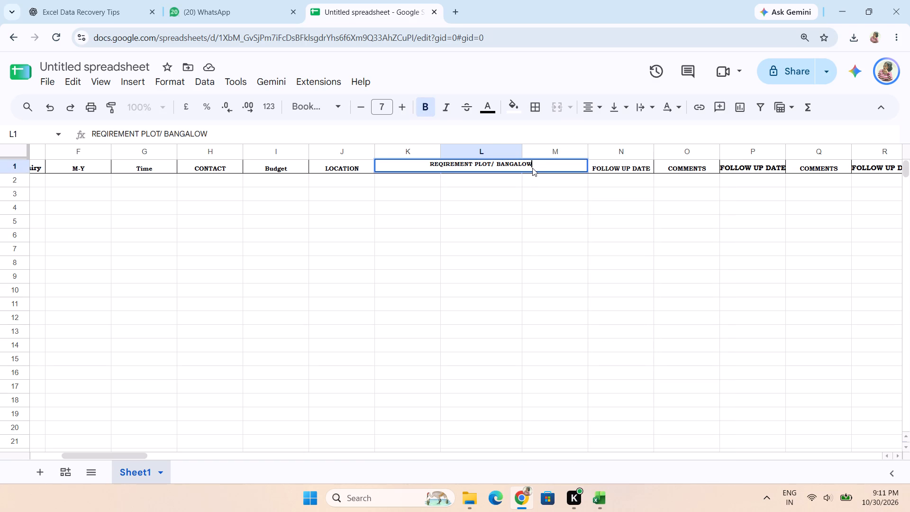
{"action": "key", "text": "BackSpace"}
{"action": "key", "text": "BackSpace"}
{"action": "key", "text": "BackSpace"}
{"action": "key", "text": "BackSpace"}
{"action": "key", "text": "BackSpace"}
{"action": "key", "text": "BackSpace"}
{"action": "key", "text": "BackSpace"}
{"action": "key", "text": "BackSpace"}
{"action": "key", "text": "BackSpace"}
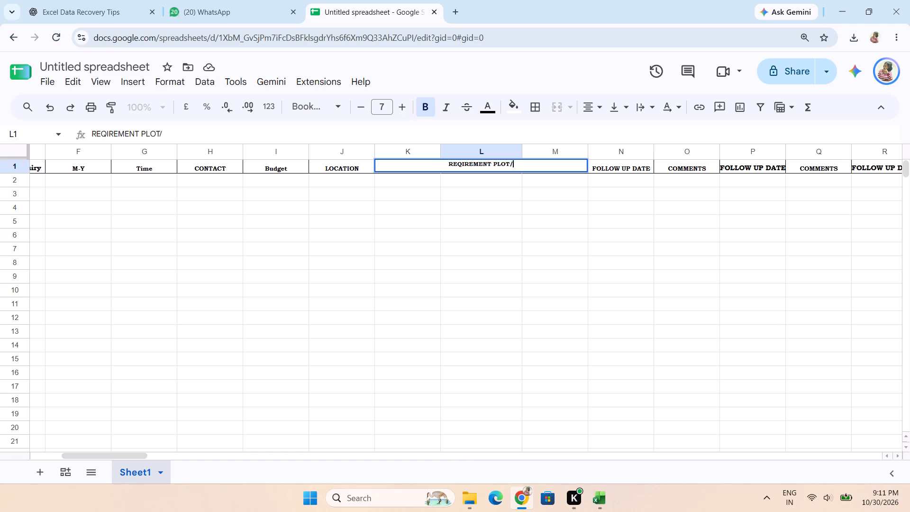
{"action": "key", "text": "BackSpace"}
{"action": "key", "text": "BackSpace"}
{"action": "key", "text": "BackSpace"}
{"action": "key", "text": "BackSpace"}
{"action": "key", "text": "BackSpace"}
{"action": "key", "text": "BackSpace"}
{"action": "key", "text": "BackSpace"}
{"action": "key", "text": "BackSpace"}
{"action": "key", "text": "BackSpace"}
{"action": "key", "text": "BackSpace"}
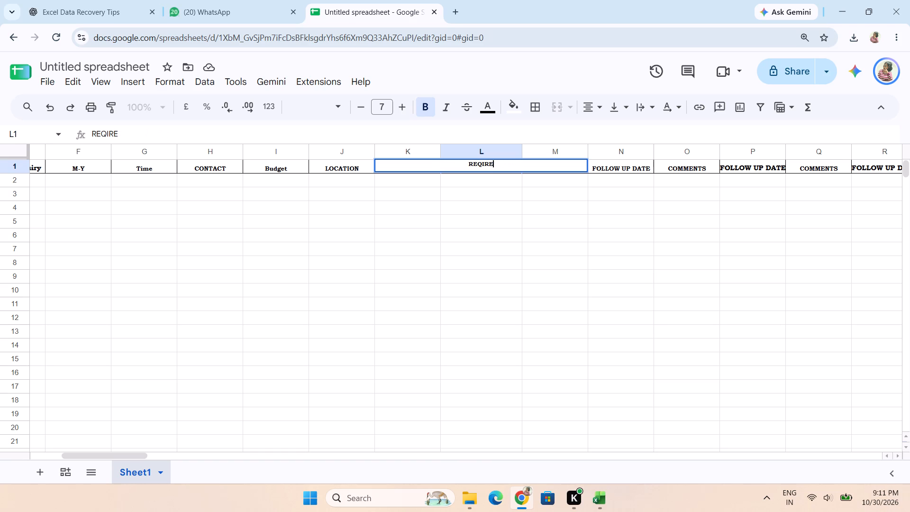
{"action": "key", "text": "BackSpace"}
{"action": "key", "text": "BackSpace"}
{"action": "key", "text": "BackSpace"}
{"action": "key", "text": "BackSpace"}
{"action": "key", "text": "BackSpace"}
{"action": "key", "text": "BackSpace"}
{"action": "key", "text": "BackSpace"}
{"action": "key", "text": "BackSpace"}
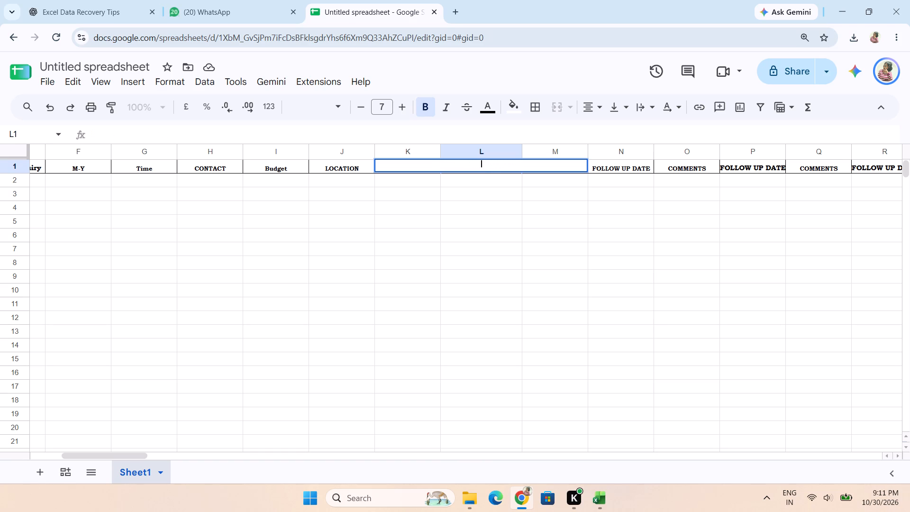
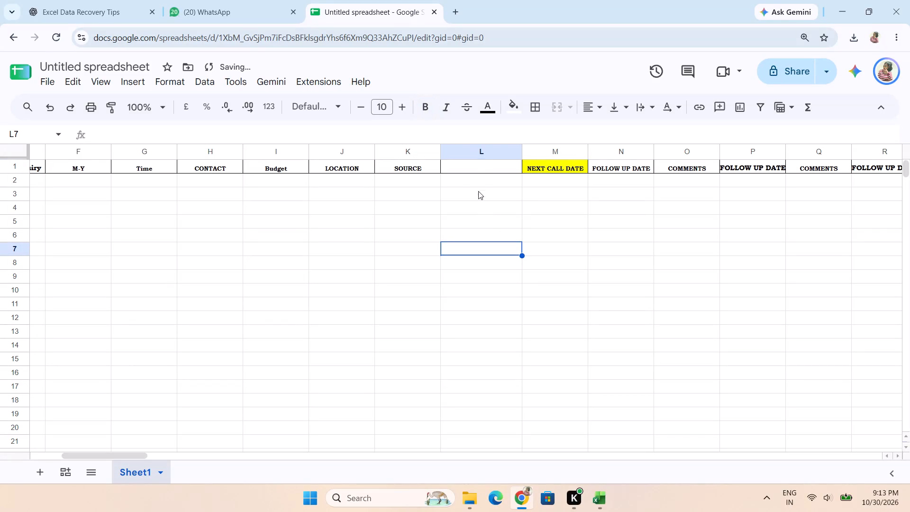
Examine the header row from the emptied cell L1 back to column A at the start of the sheet.
{"action": "left_click", "coordinate": [473, 165]}
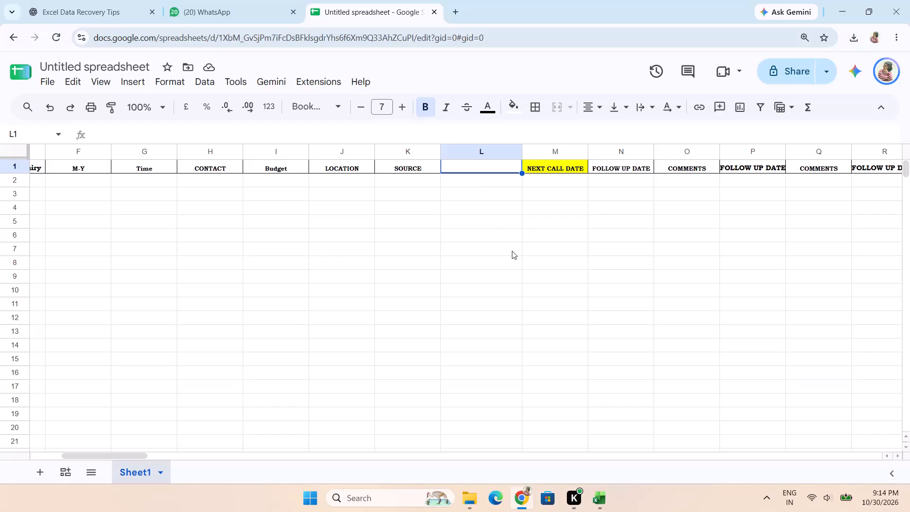
{"action": "left_click", "coordinate": [488, 346]}
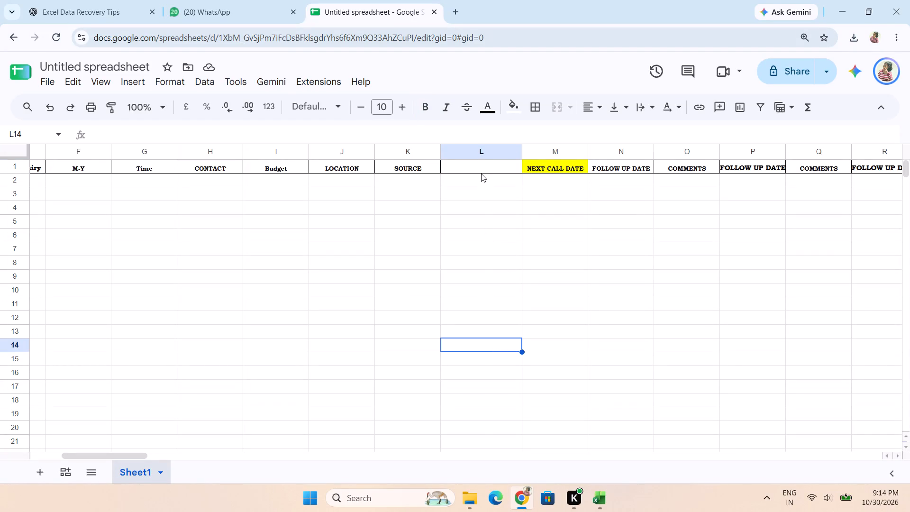
{"action": "key", "text": "Left"}
{"action": "key", "text": "Left"}
{"action": "key", "text": "Left"}
{"action": "key", "text": "Left"}
{"action": "key", "text": "Left"}
{"action": "key", "text": "Left"}
{"action": "key", "text": "Left"}
{"action": "key", "text": "Left"}
{"action": "key", "text": "Left"}
{"action": "key", "text": "Left"}
{"action": "key", "text": "Left"}
{"action": "key", "text": "Left"}
{"action": "key", "text": "Left"}
{"action": "key", "text": "Left"}
{"action": "key", "text": "Left"}
{"action": "key", "text": "Left"}
{"action": "key", "text": "Left"}
{"action": "key", "text": "Left"}
{"action": "key", "text": "Left"}
{"action": "key", "text": "Left"}
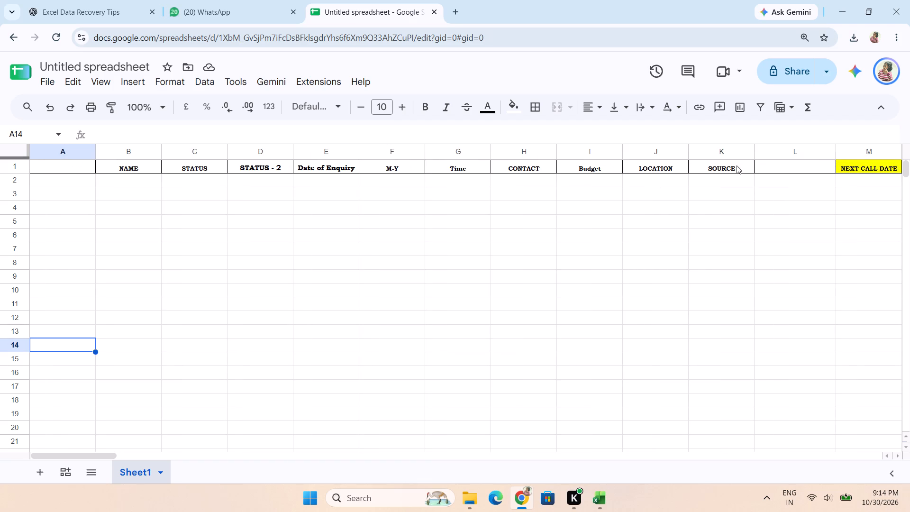
Select the empty header cell L1 between SOURCE and NEXT CALL DATE.
{"action": "left_click", "coordinate": [760, 165]}
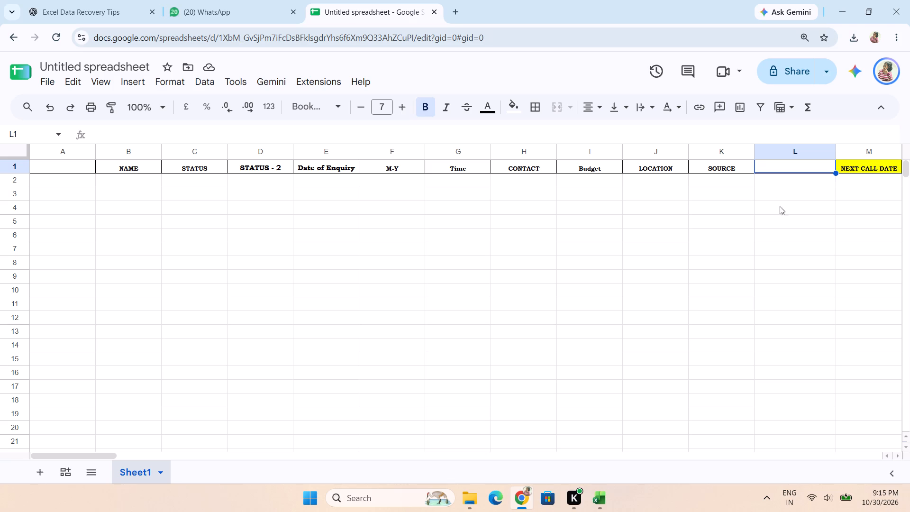
{"action": "left_click", "coordinate": [784, 219]}
{"action": "left_click", "coordinate": [784, 171]}
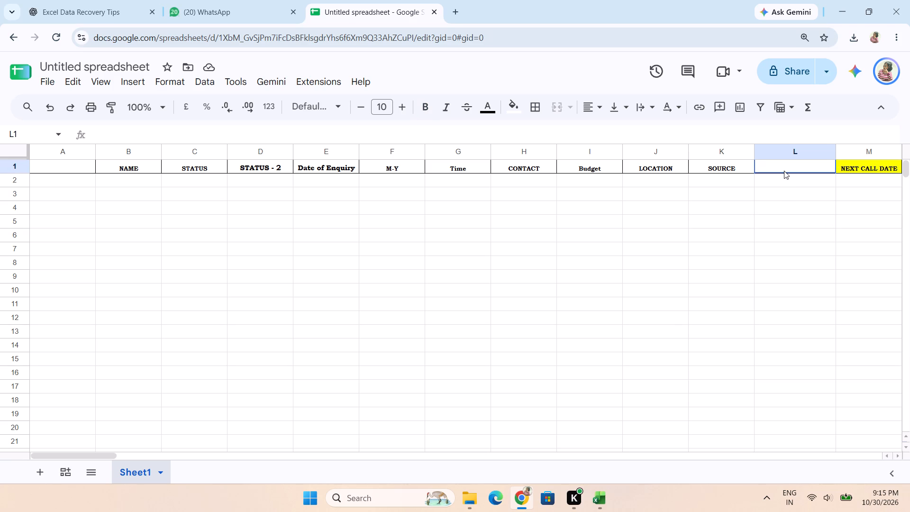
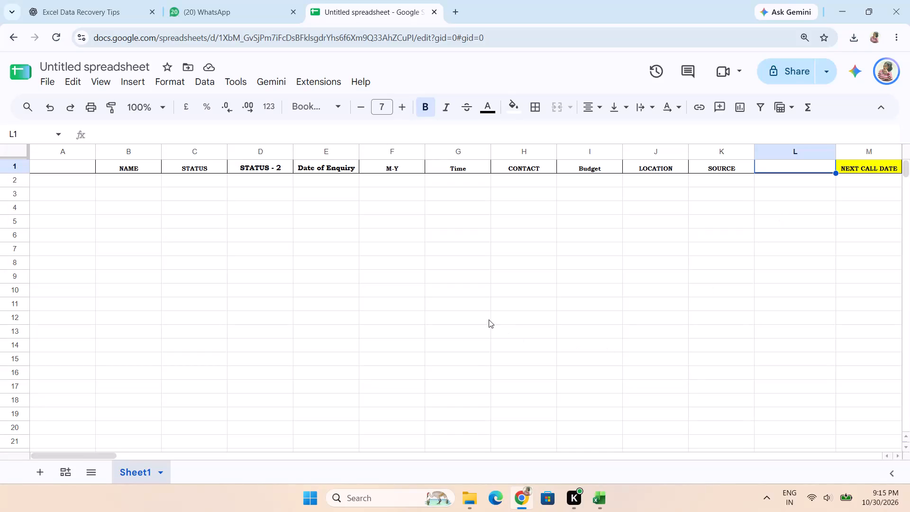
Examine the header row from Time through NEXT CALL DATE, ending on the empty cell L1.
{"action": "left_click", "coordinate": [441, 238]}
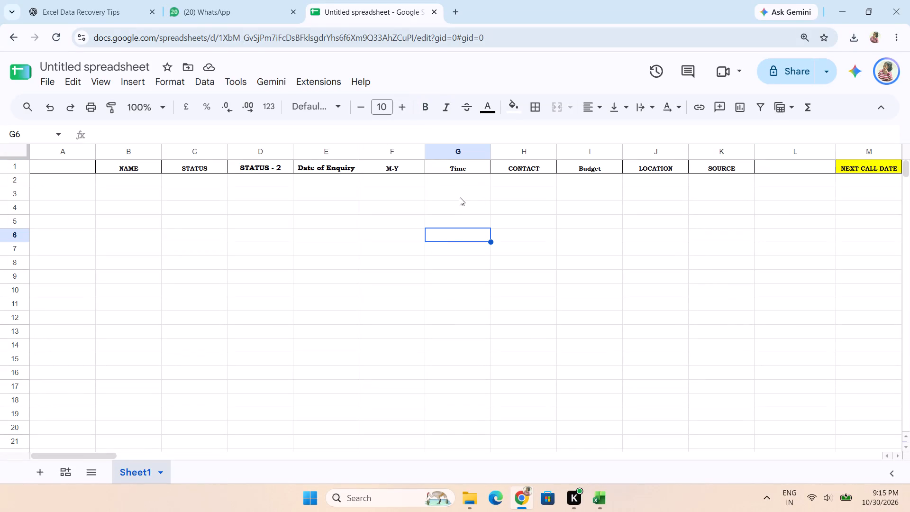
{"action": "left_click", "coordinate": [459, 171]}
{"action": "key", "text": "Right"}
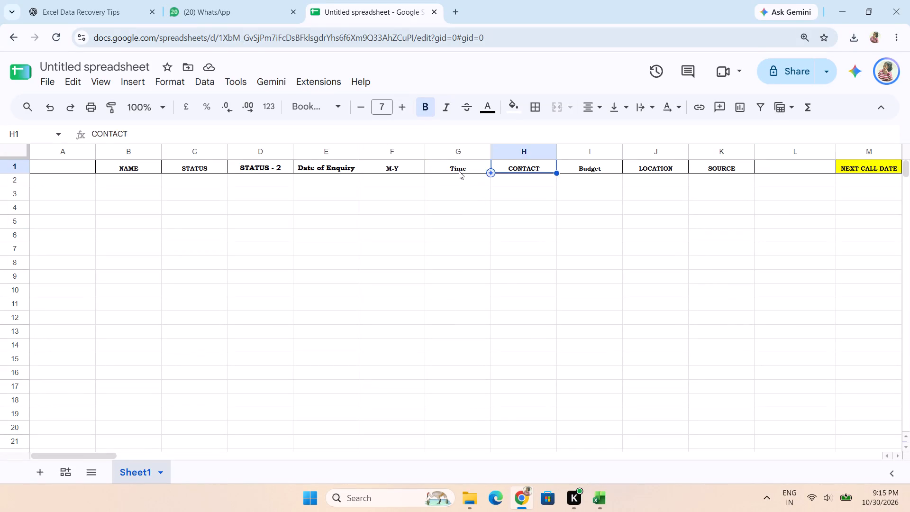
{"action": "key", "text": "Right"}
{"action": "key", "text": "Right"}
{"action": "key", "text": "Right"}
{"action": "key", "text": "Right"}
{"action": "key", "text": "Right"}
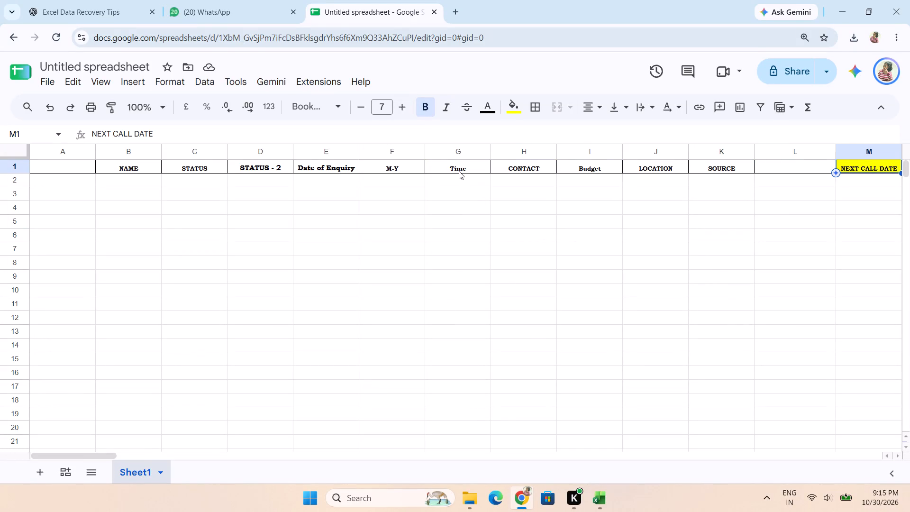
{"action": "key", "text": "Left"}
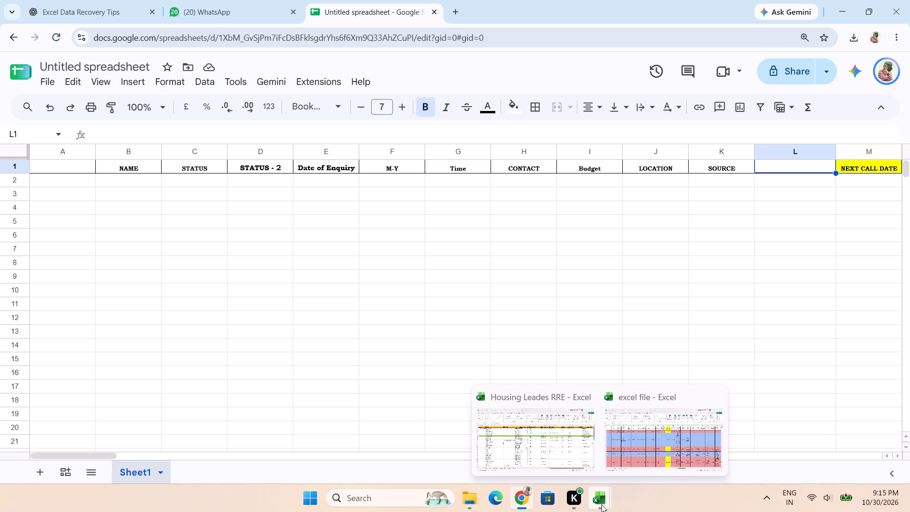
Copy the Preference header from the 19.08.2026 sheet of the Housing Leades RRE Excel workbook into cell L1 of the Google Sheets spreadsheet.
{"action": "left_click", "coordinate": [564, 457]}
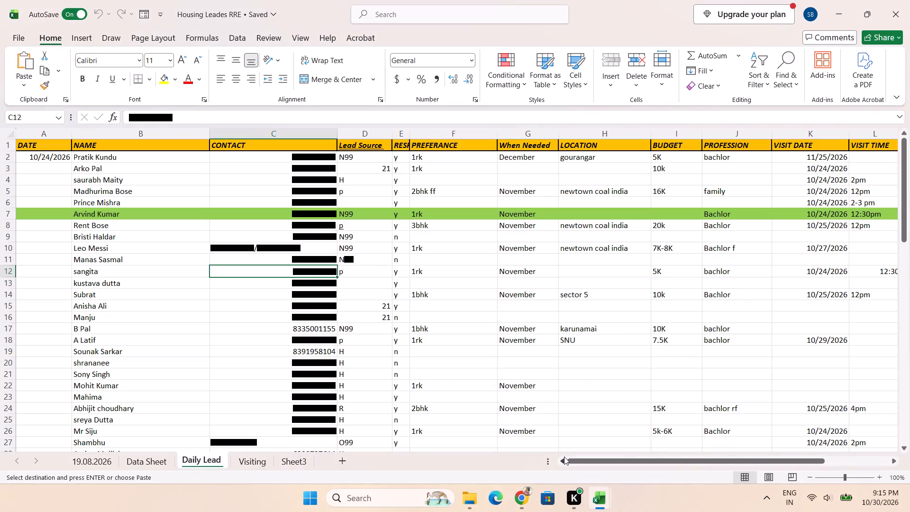
{"action": "scroll", "coordinate": [294, 431], "scroll_direction": "left", "scroll_amount": 1}
{"action": "scroll", "coordinate": [127, 442], "scroll_direction": "left", "scroll_amount": 2}
{"action": "left_click", "coordinate": [91, 460]}
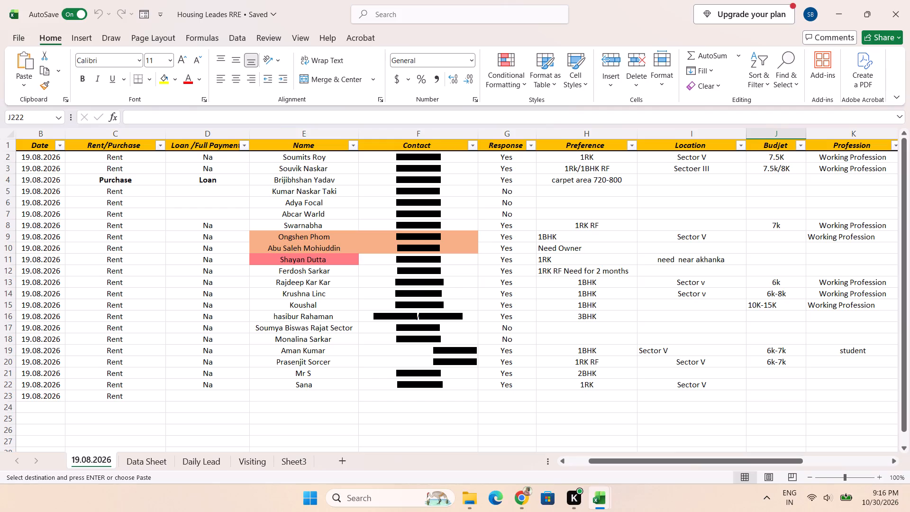
{"action": "left_click", "coordinate": [593, 147]}
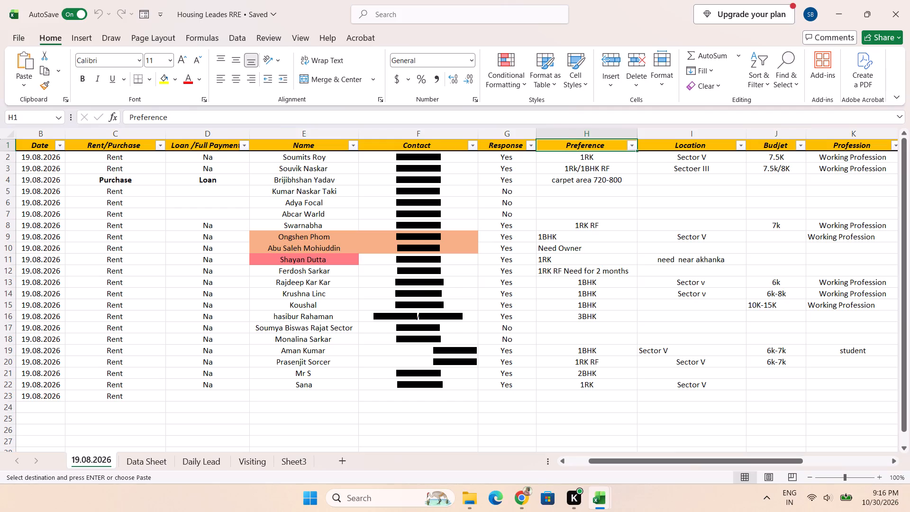
{"action": "key", "text": "ctrl+c"}
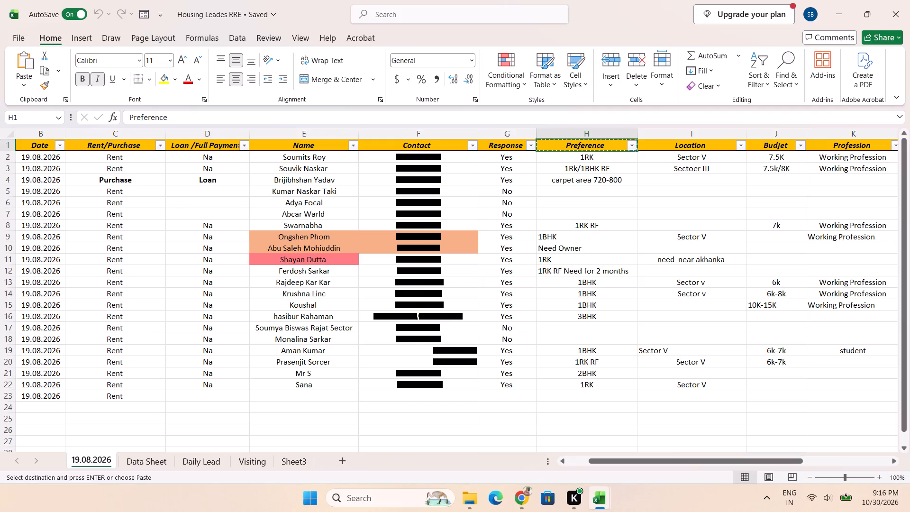
{"action": "left_click", "coordinate": [600, 494]}
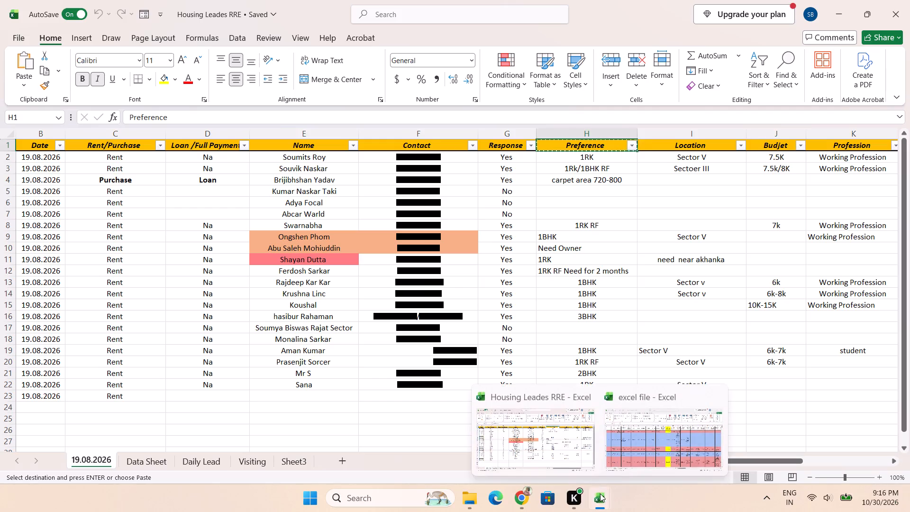
{"action": "left_click", "coordinate": [522, 433]}
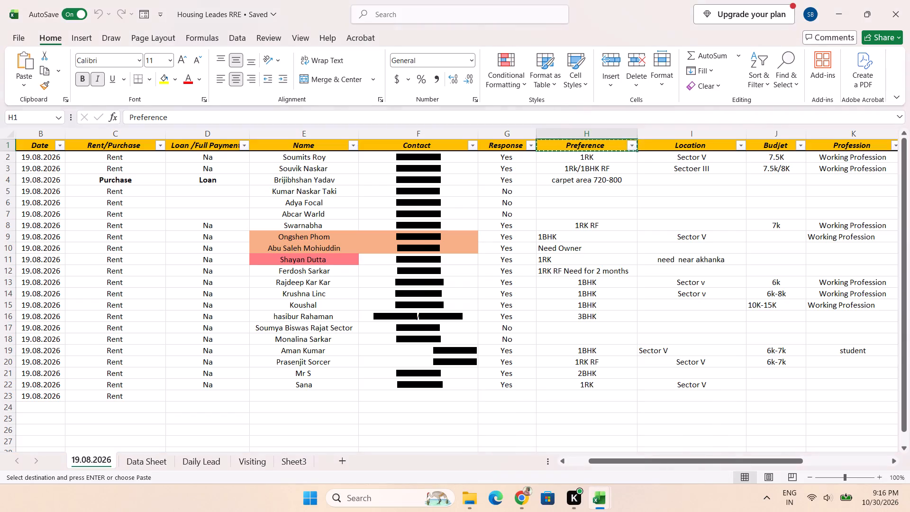
{"action": "left_click", "coordinate": [516, 499]}
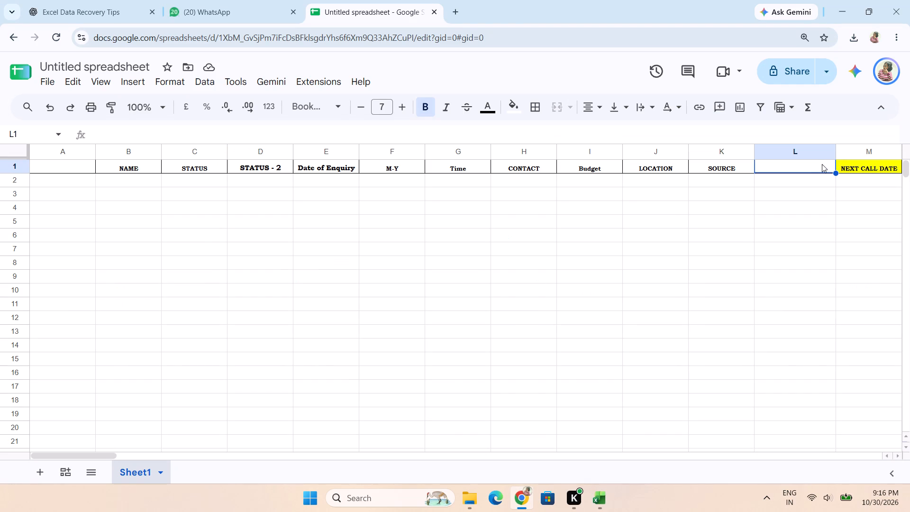
{"action": "left_click", "coordinate": [815, 173]}
{"action": "key", "text": "ctrl+v"}
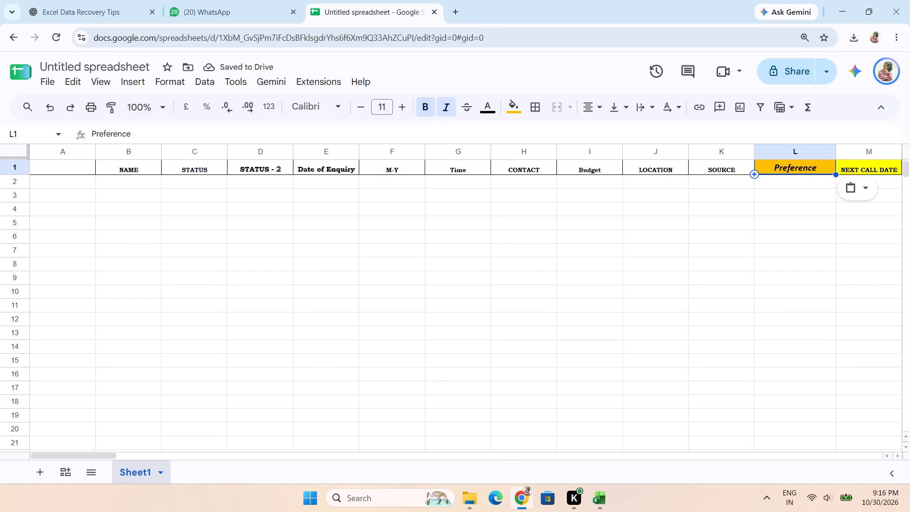
Rewrite the pasted header in cell L1 in capitals as PREFERENCE.
{"action": "double_click", "coordinate": [823, 166]}
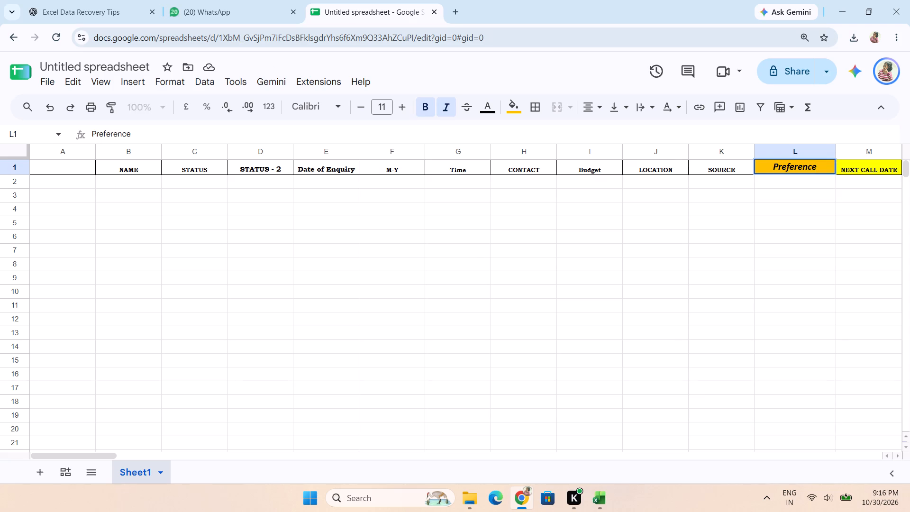
{"action": "key", "text": "BackSpace"}
{"action": "key", "text": "BackSpace"}
{"action": "key", "text": "BackSpace"}
{"action": "key", "text": "BackSpace"}
{"action": "key", "text": "BackSpace"}
{"action": "key", "text": "BackSpace"}
{"action": "key", "text": "BackSpace"}
{"action": "key", "text": "BackSpace"}
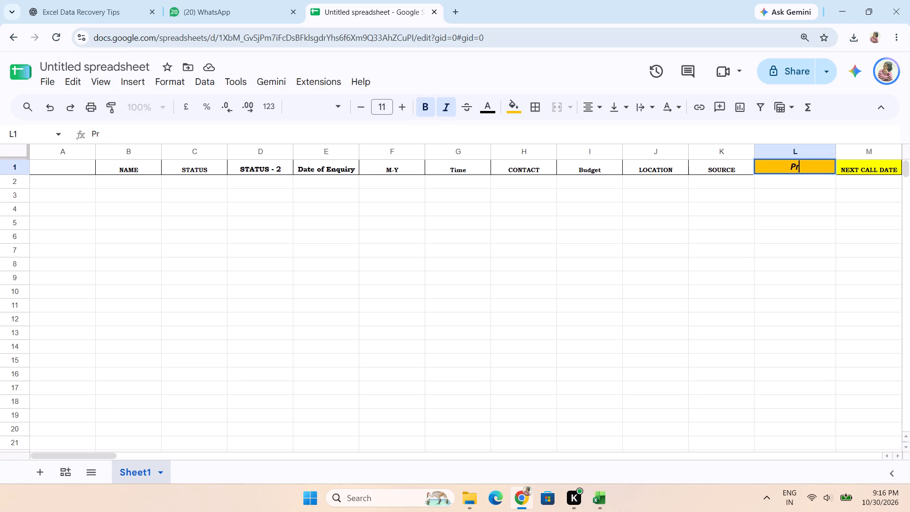
{"action": "key", "text": "BackSpace"}
{"action": "type", "text": "RE"}
{"action": "key", "text": "f"}
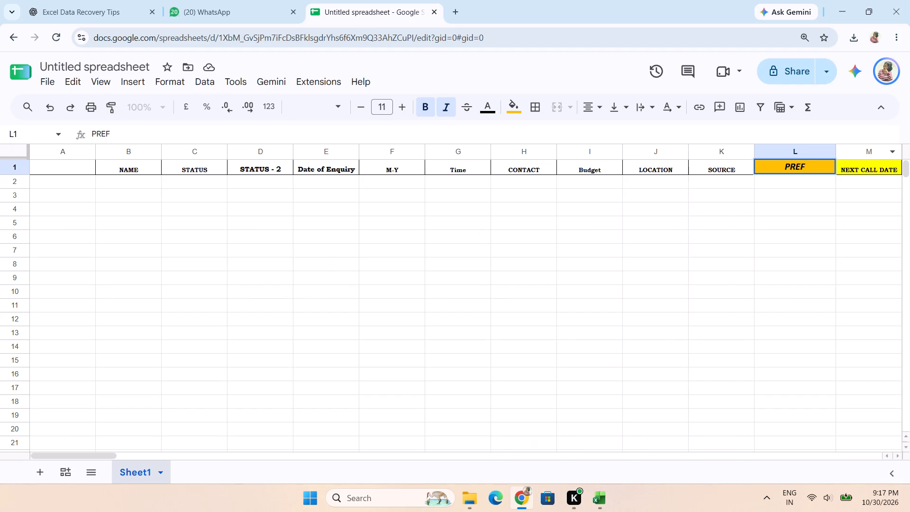
{"action": "left_click", "coordinate": [816, 164]}
{"action": "type", "text": "ERENCE"}
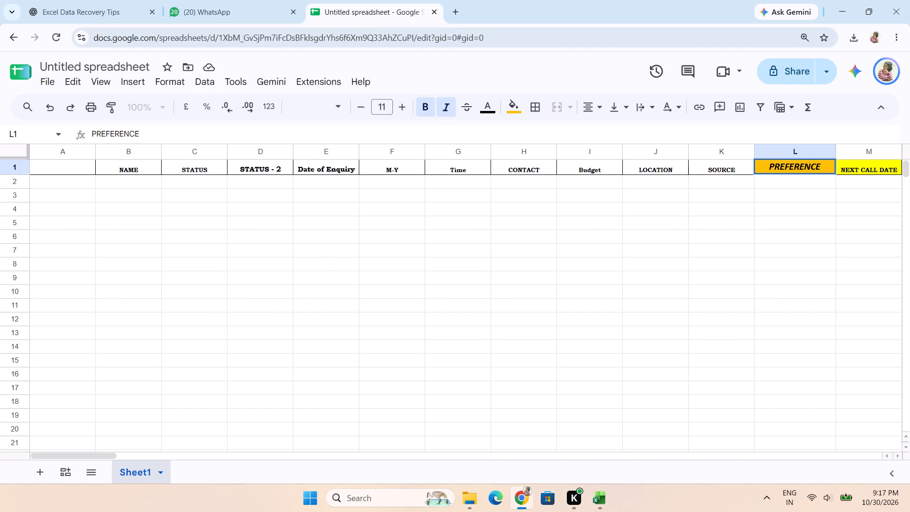
{"action": "left_click", "coordinate": [810, 217]}
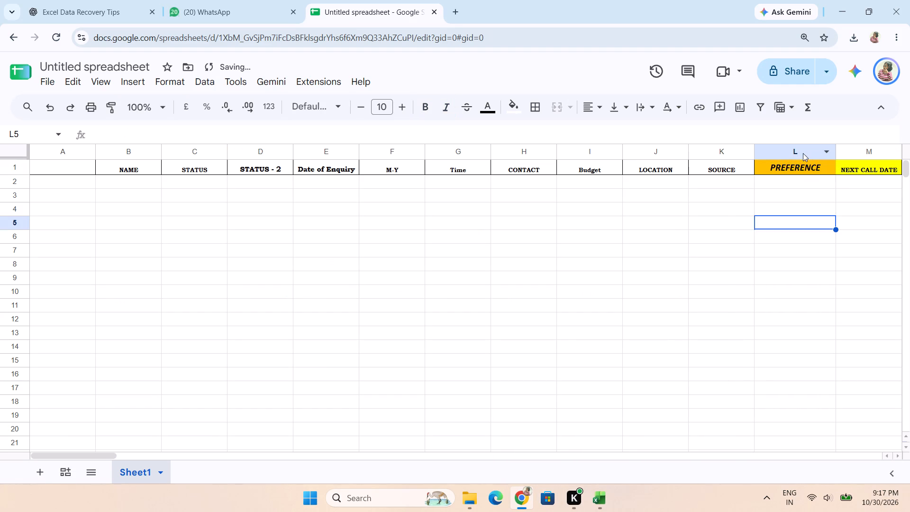
Examine the header row from PREFERENCE back to column A at the start of the sheet.
{"action": "left_click", "coordinate": [803, 168]}
{"action": "key", "text": "Left"}
{"action": "key", "text": "Left"}
{"action": "key", "text": "Left"}
{"action": "key", "text": "Left"}
{"action": "key", "text": "Left"}
{"action": "key", "text": "Left"}
{"action": "key", "text": "Left"}
{"action": "key", "text": "Left"}
{"action": "key", "text": "Left"}
{"action": "key", "text": "Left"}
{"action": "key", "text": "Left"}
{"action": "key", "text": "Left"}
{"action": "key", "text": "Left"}
{"action": "key", "text": "Left"}
{"action": "key", "text": "Left"}
{"action": "key", "text": "Left"}
{"action": "key", "text": "Left"}
{"action": "key", "text": "Left"}
{"action": "key", "text": "Left"}
{"action": "key", "text": "Left"}
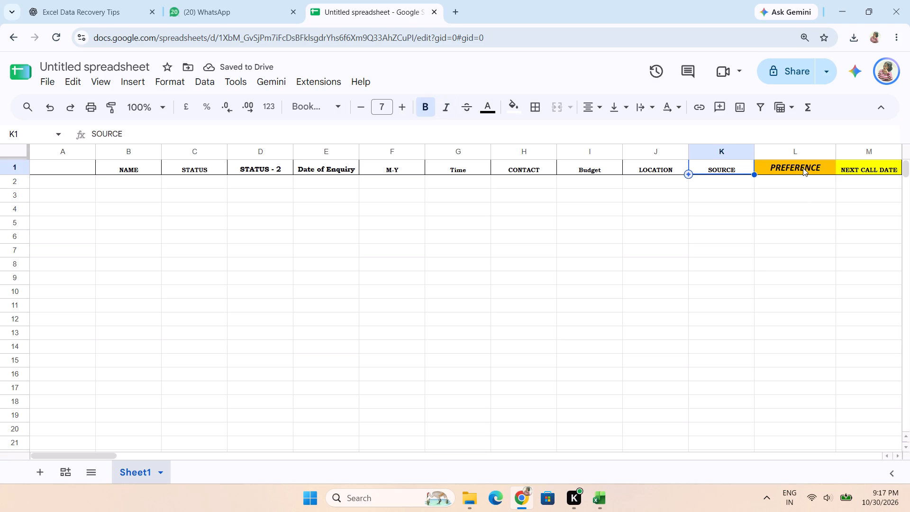
Clear the Time header from cell G1, between M-Y and CONTACT.
{"action": "key", "text": "Right"}
{"action": "key", "text": "Right"}
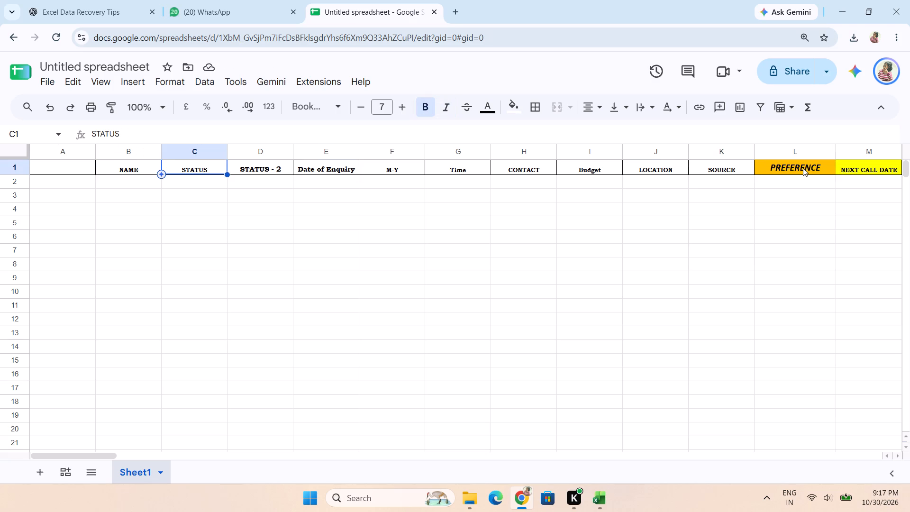
{"action": "key", "text": "Right"}
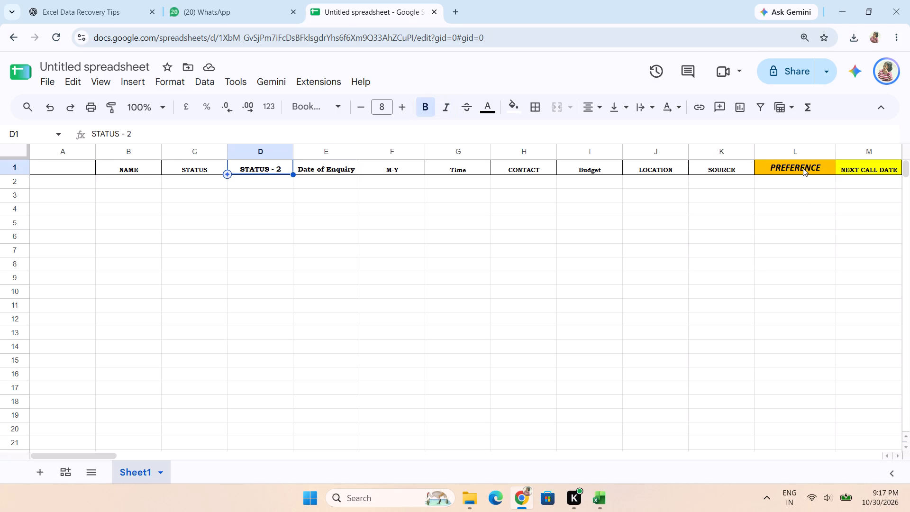
{"action": "key", "text": "Right"}
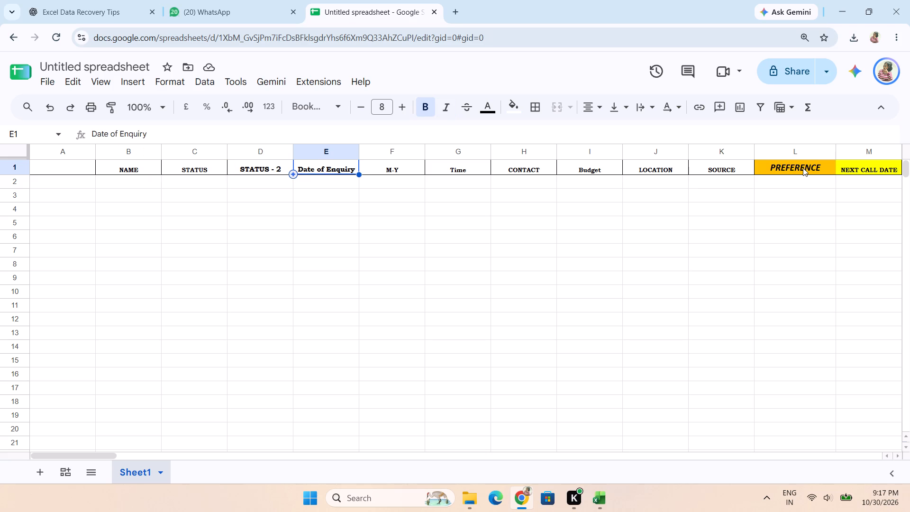
{"action": "key", "text": "Right"}
{"action": "key", "text": "Right"}
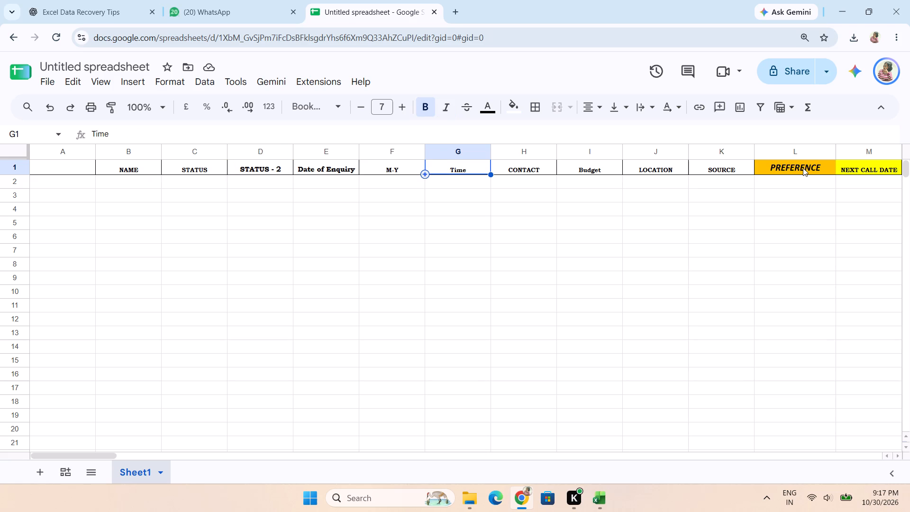
{"action": "key", "text": "BackSpace"}
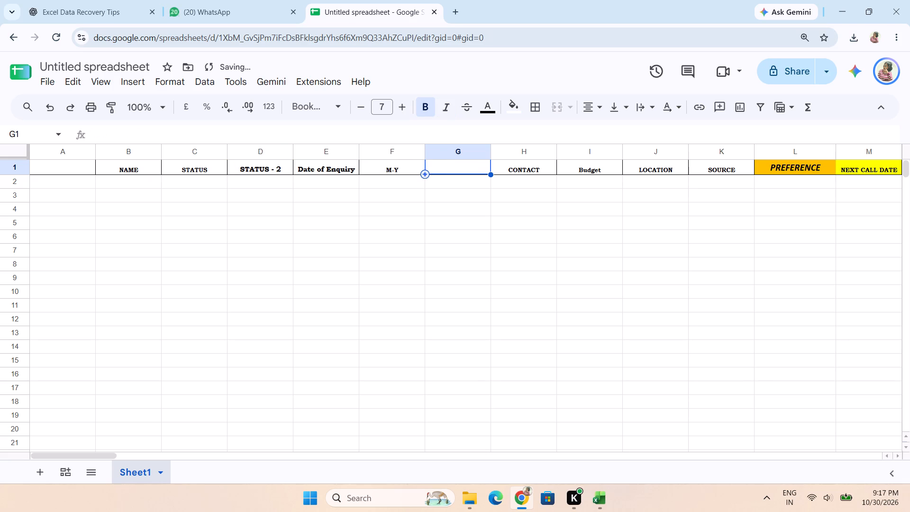
Examine the remaining headers from CONTACT through the repeated follow-up and comment columns to the end of the header row.
{"action": "key", "text": "Right"}
{"action": "key", "text": "Right"}
{"action": "key", "text": "Right"}
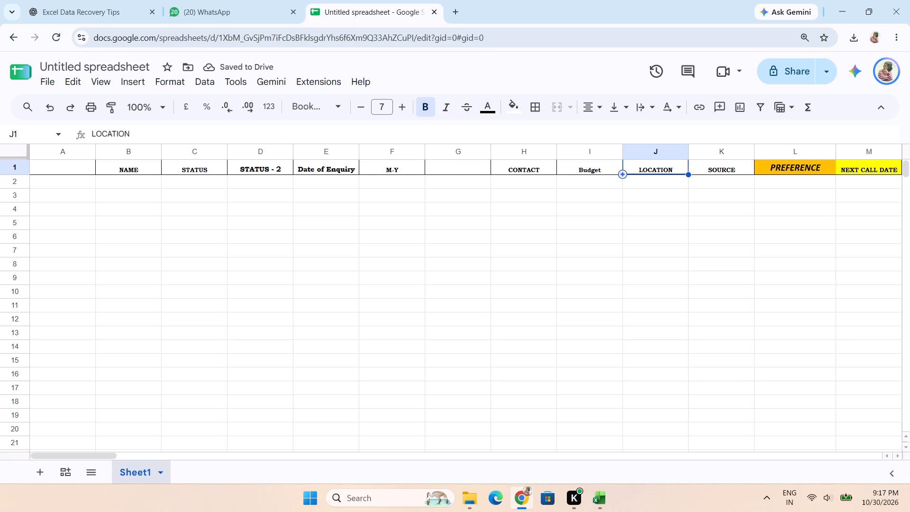
{"action": "key", "text": "Right"}
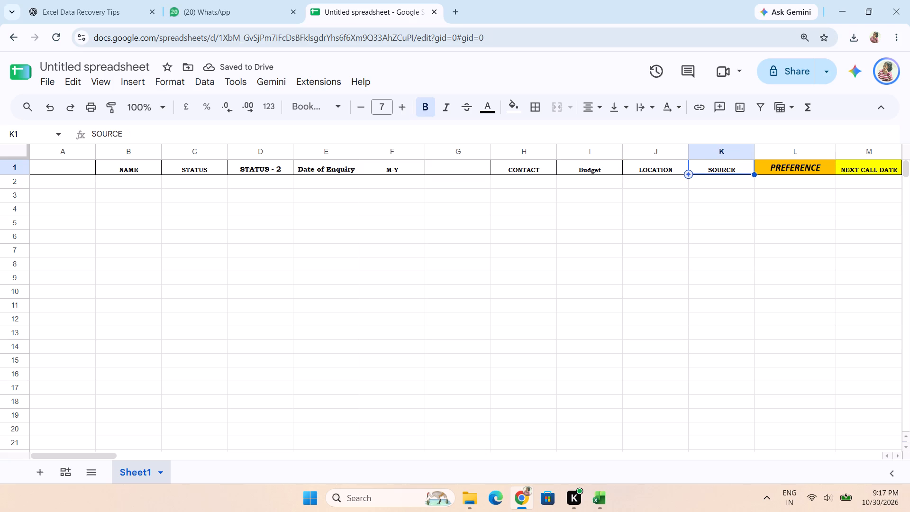
{"action": "key", "text": "Right"}
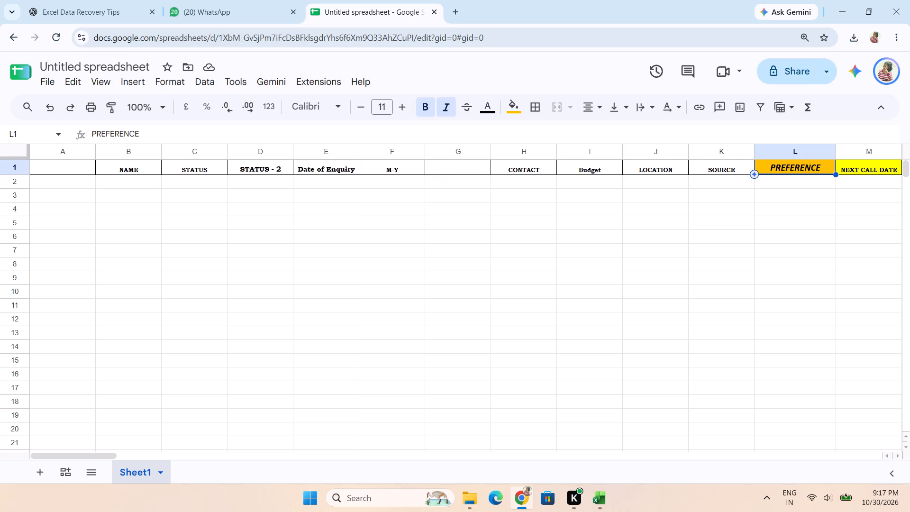
{"action": "key", "text": "Right"}
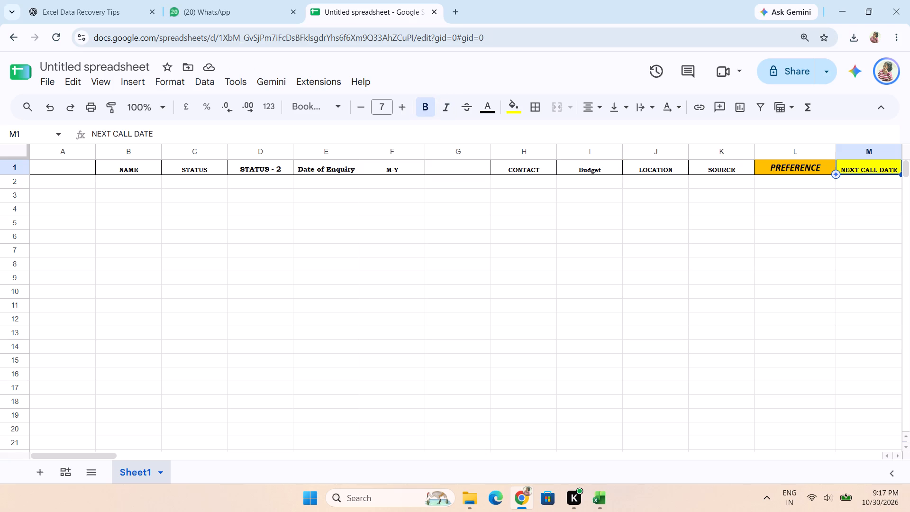
{"action": "key", "text": "Right"}
{"action": "key", "text": "Right"}
{"action": "key", "text": "Left"}
{"action": "key", "text": "Left"}
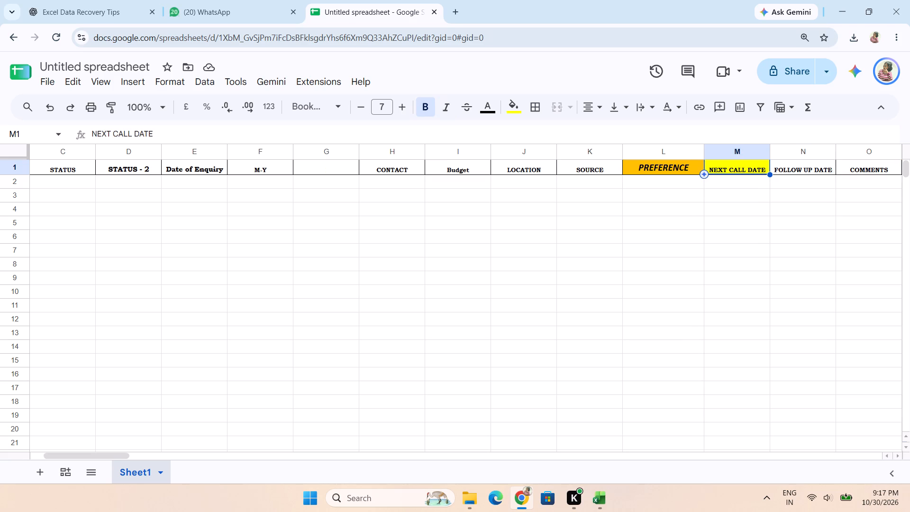
{"action": "key", "text": "Right"}
{"action": "key", "text": "Right"}
{"action": "key", "text": "Right"}
{"action": "key", "text": "Right"}
{"action": "key", "text": "Right"}
{"action": "key", "text": "Right"}
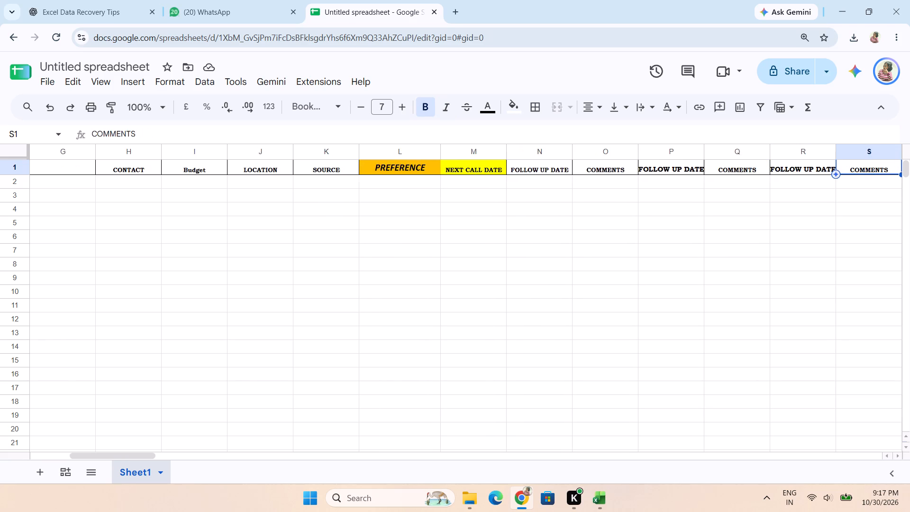
{"action": "key", "text": "Right"}
{"action": "key", "text": "Right"}
{"action": "key", "text": "Right"}
{"action": "key", "text": "Right"}
{"action": "key", "text": "Right"}
{"action": "key", "text": "Right"}
{"action": "key", "text": "Right"}
{"action": "key", "text": "Right"}
{"action": "key", "text": "Right"}
{"action": "key", "text": "Right"}
{"action": "key", "text": "Right"}
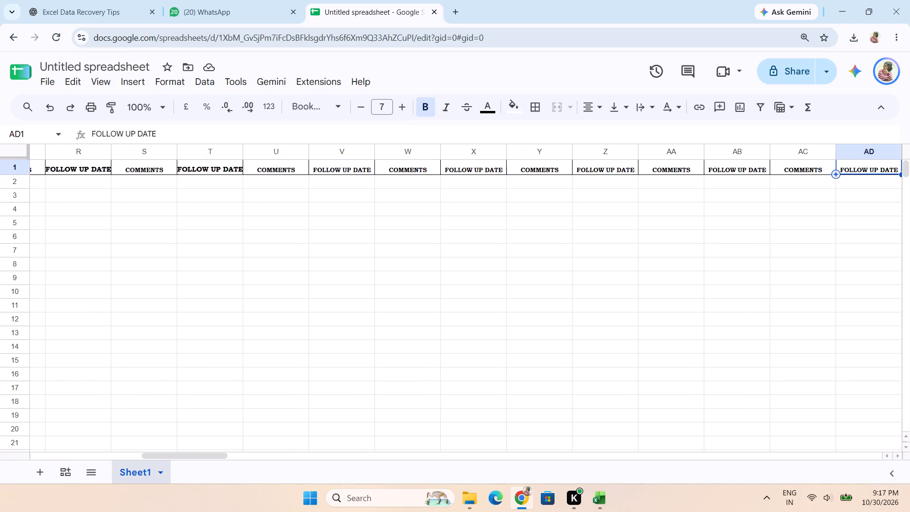
{"action": "key", "text": "Right"}
{"action": "key", "text": "Right"}
{"action": "key", "text": "Right"}
{"action": "key", "text": "Right"}
{"action": "key", "text": "Right"}
{"action": "key", "text": "Right"}
{"action": "key", "text": "Right"}
Examine the header row from its far end back to cell A1.
{"action": "key", "text": "Left"}
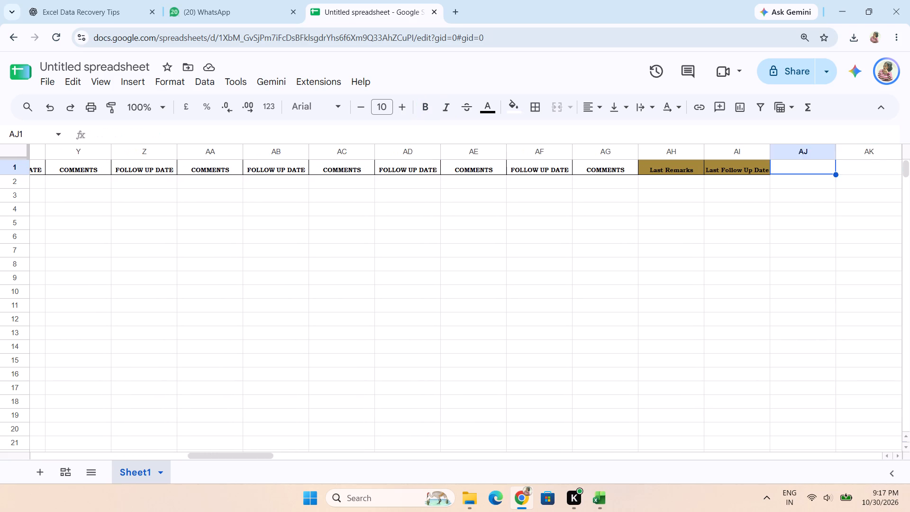
{"action": "key", "text": "Left"}
{"action": "key", "text": "Left"}
{"action": "key", "text": "Left"}
{"action": "key", "text": "Left"}
{"action": "key", "text": "Left"}
{"action": "key", "text": "Left"}
{"action": "key", "text": "Left"}
{"action": "key", "text": "Left"}
{"action": "key", "text": "Left"}
{"action": "key", "text": "Left"}
{"action": "key", "text": "Left"}
{"action": "key", "text": "Left"}
{"action": "key", "text": "Left"}
{"action": "key", "text": "Left"}
{"action": "key", "text": "Left"}
{"action": "key", "text": "Left"}
{"action": "key", "text": "Left"}
{"action": "key", "text": "Left"}
{"action": "key", "text": "Left"}
{"action": "key", "text": "Left"}
{"action": "key", "text": "Left"}
{"action": "key", "text": "Left"}
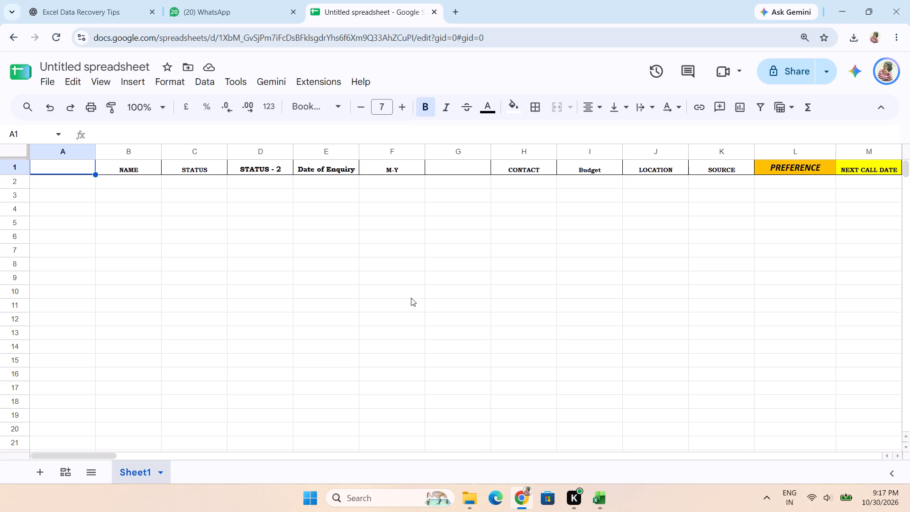
Delete the empty column G between M-Y and CONTACT.
{"action": "left_click", "coordinate": [462, 152]}
{"action": "left_click", "coordinate": [465, 149]}
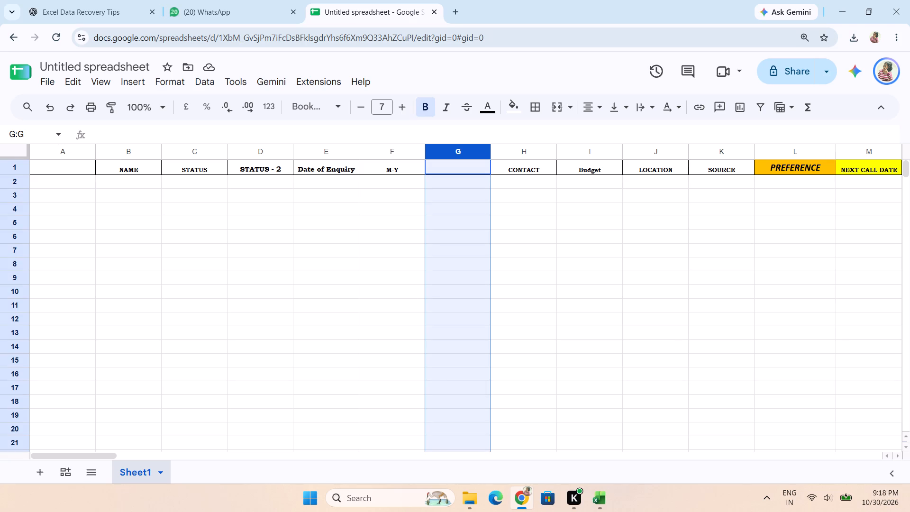
{"action": "right_click", "coordinate": [463, 150]}
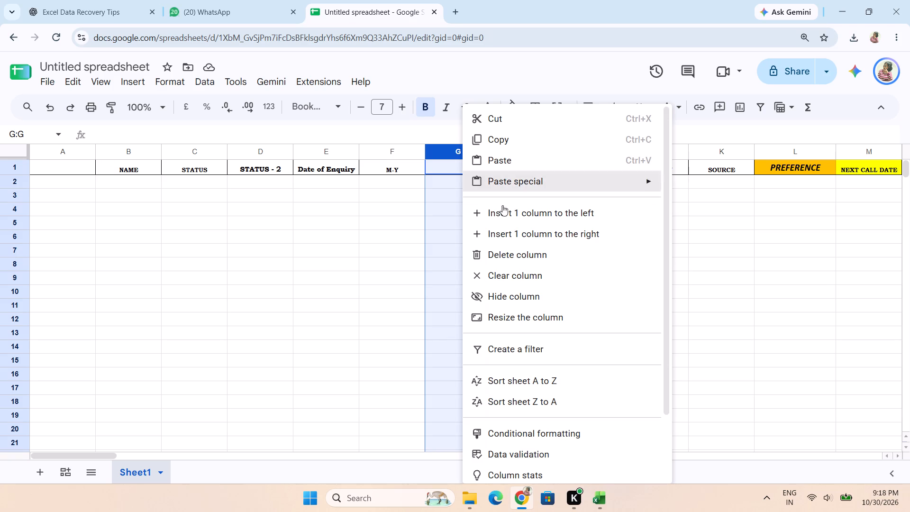
{"action": "left_click", "coordinate": [513, 256]}
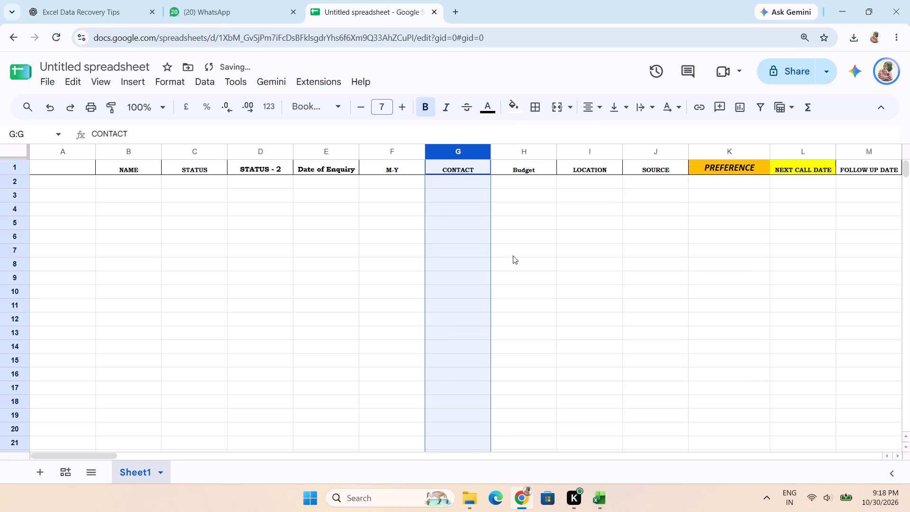
{"action": "left_click", "coordinate": [527, 303]}
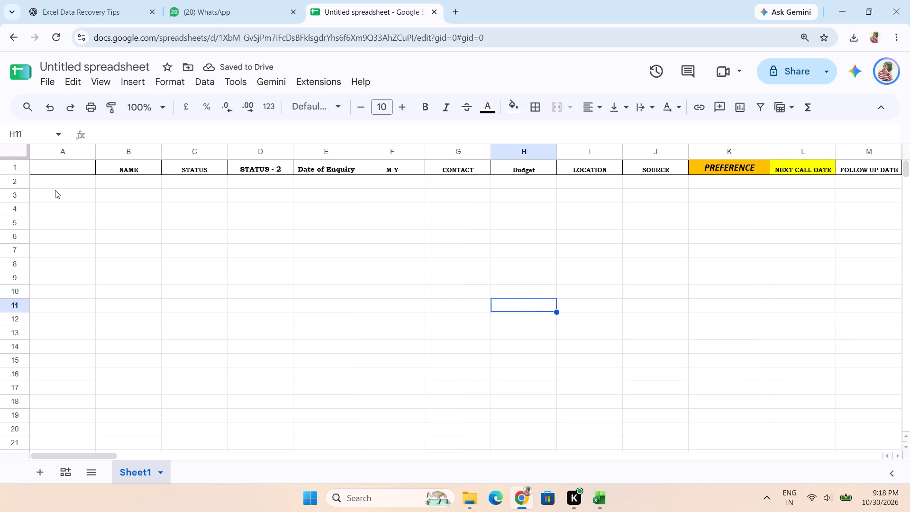
Fill the whole header row 1 with orange, after trying a light red fill.
{"action": "left_click", "coordinate": [14, 167]}
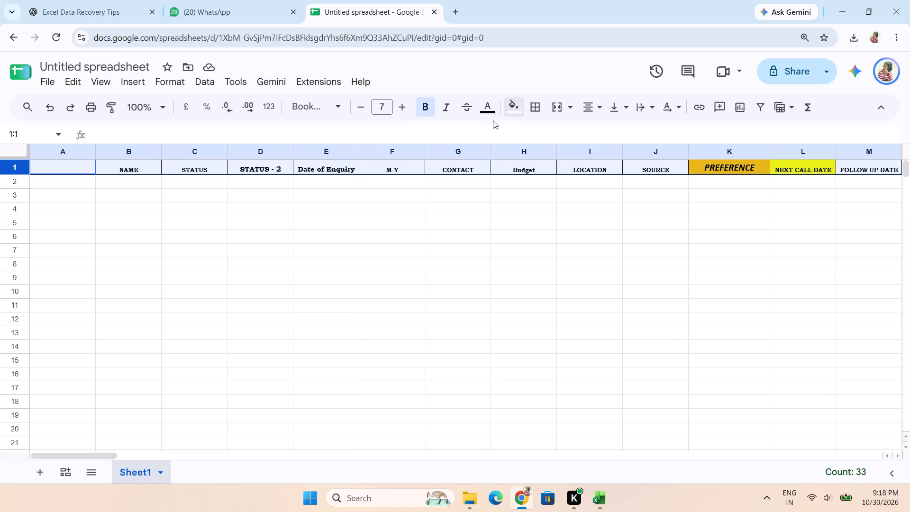
{"action": "left_click", "coordinate": [516, 110]}
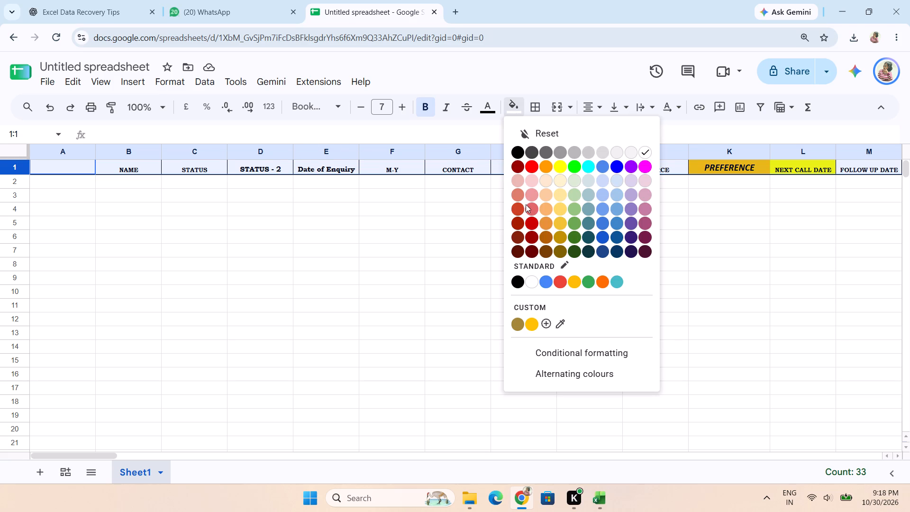
{"action": "left_click", "coordinate": [520, 180]}
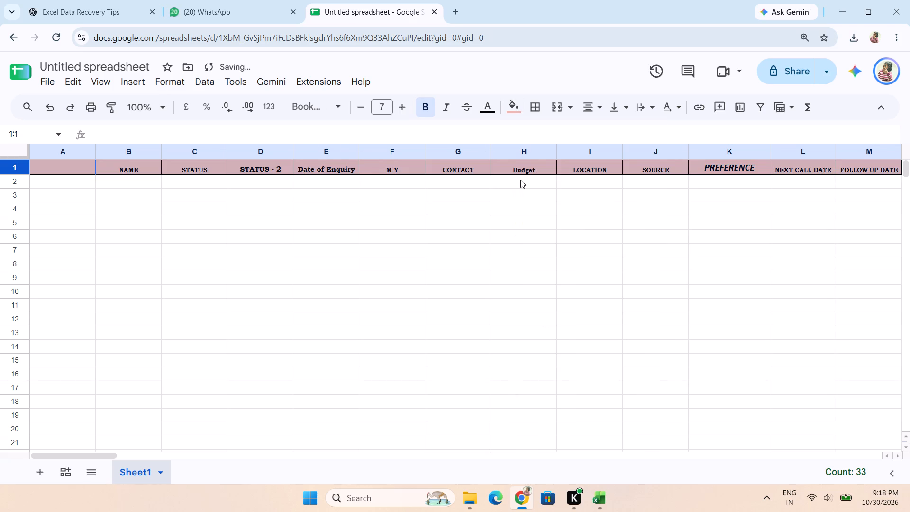
{"action": "left_click", "coordinate": [514, 105]}
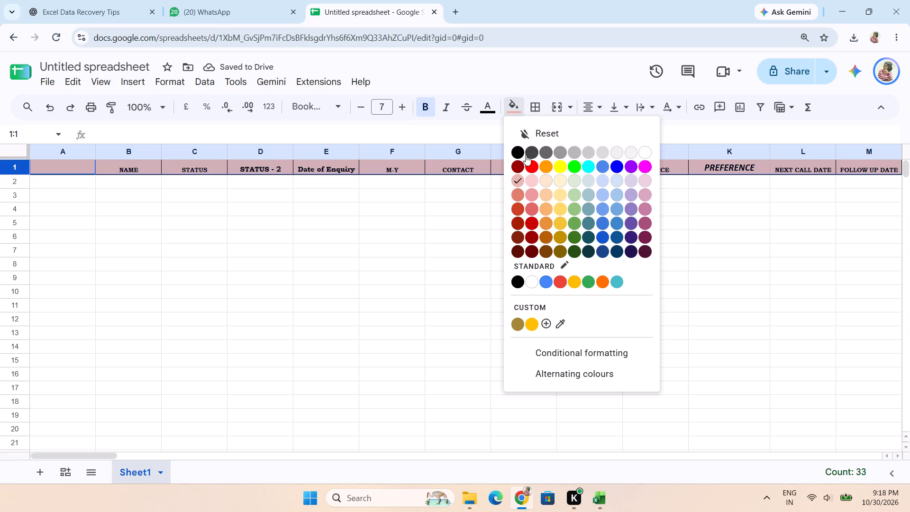
{"action": "left_click", "coordinate": [543, 164]}
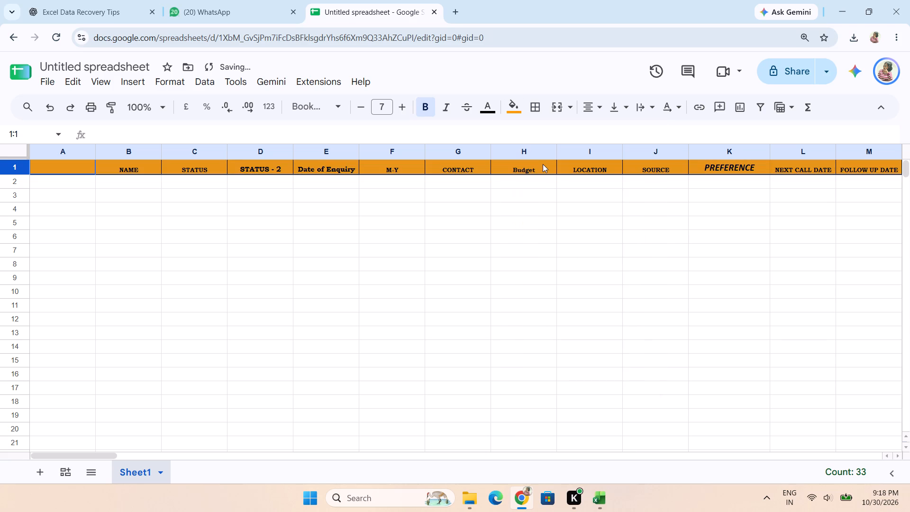
{"action": "left_click", "coordinate": [539, 245]}
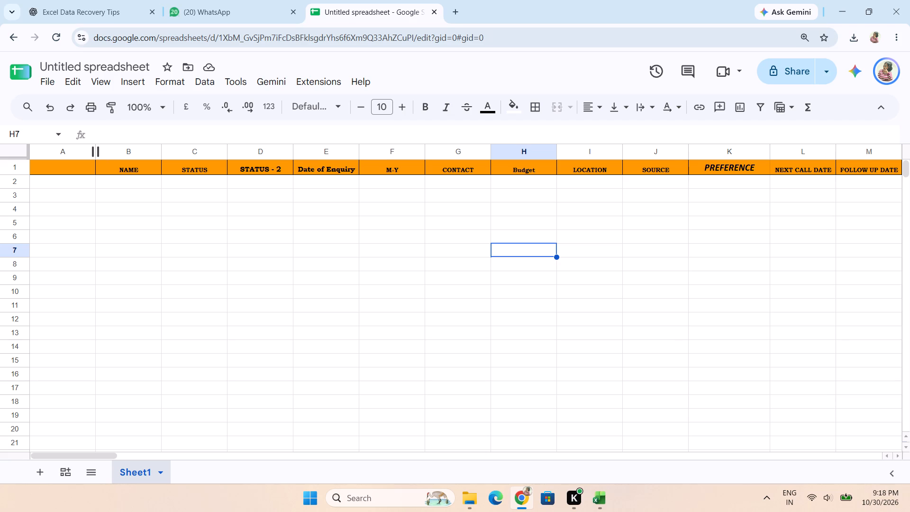
Narrow column A slightly so it takes less space before the NAME column.
{"action": "left_click_drag", "start_coordinate": [97, 147], "coordinate": [87, 146]}
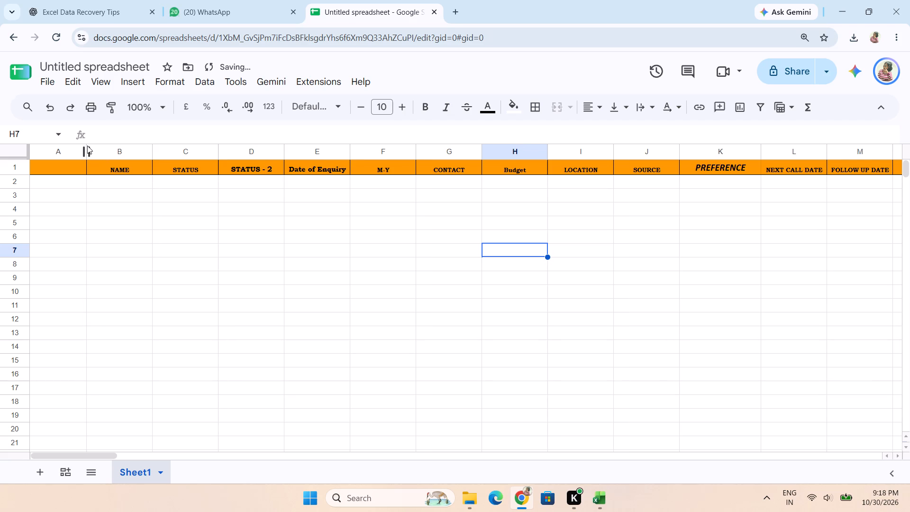
{"action": "left_click_drag", "start_coordinate": [87, 151], "coordinate": [86, 151]}
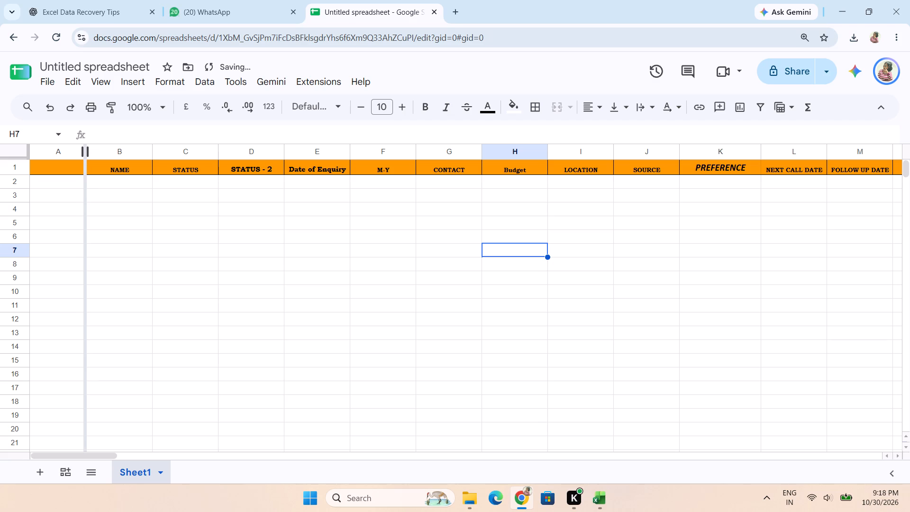
{"action": "left_click_drag", "start_coordinate": [86, 151], "coordinate": [82, 151]}
{"action": "left_click", "coordinate": [161, 234]}
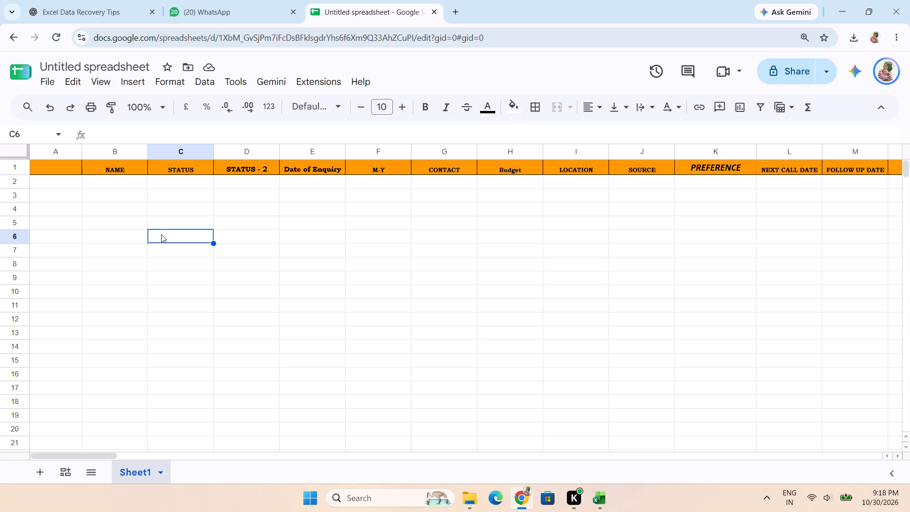
Create a filter across header row 1 and check the filter options of the NAME column.
{"action": "left_click", "coordinate": [462, 170]}
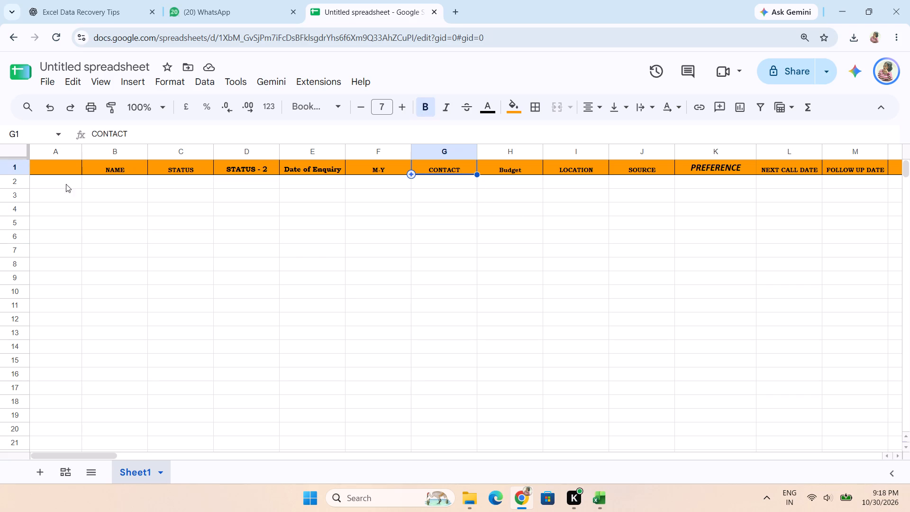
{"action": "left_click", "coordinate": [3, 168]}
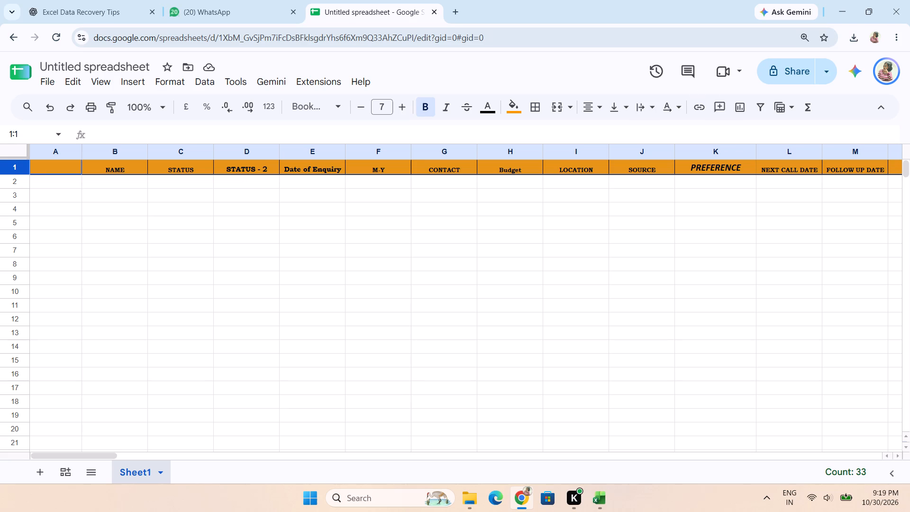
{"action": "left_click", "coordinate": [762, 108]}
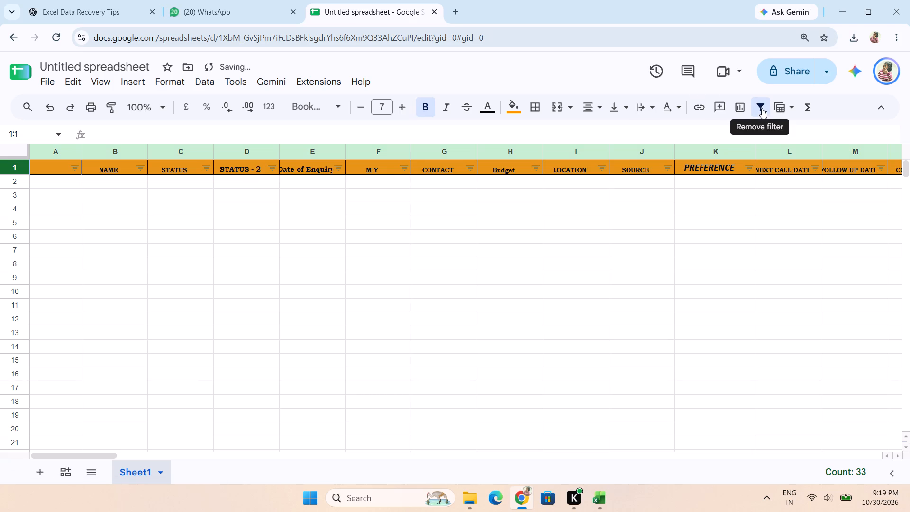
{"action": "left_click", "coordinate": [466, 276]}
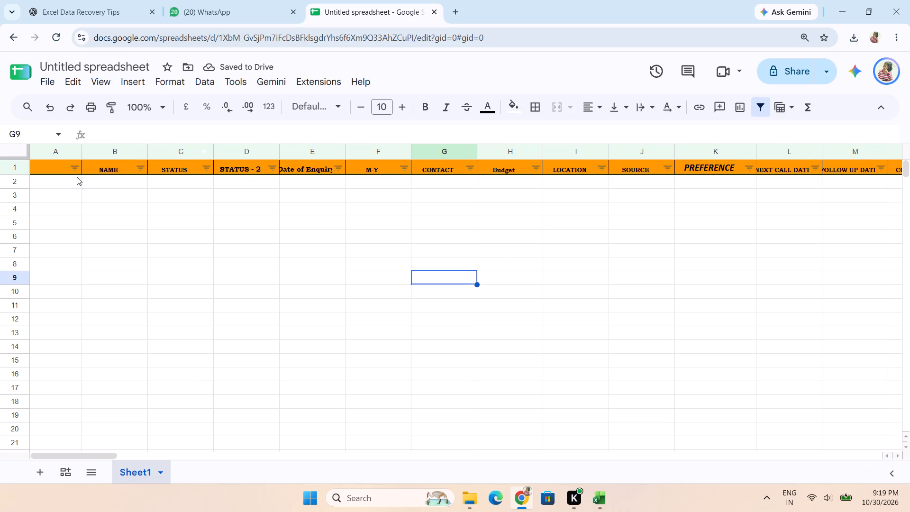
{"action": "left_click", "coordinate": [71, 170]}
{"action": "left_click_drag", "start_coordinate": [290, 258], "coordinate": [146, 167]}
{"action": "left_click", "coordinate": [146, 167]}
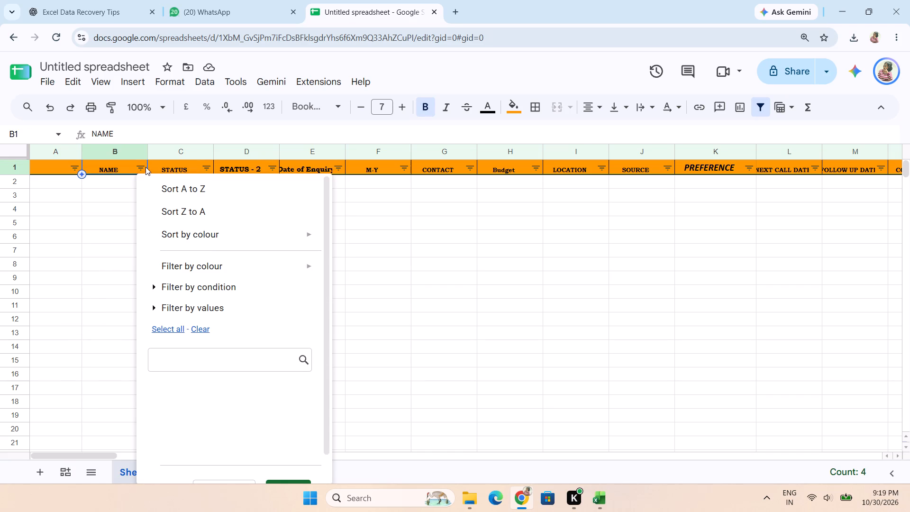
{"action": "left_click", "coordinate": [443, 259]}
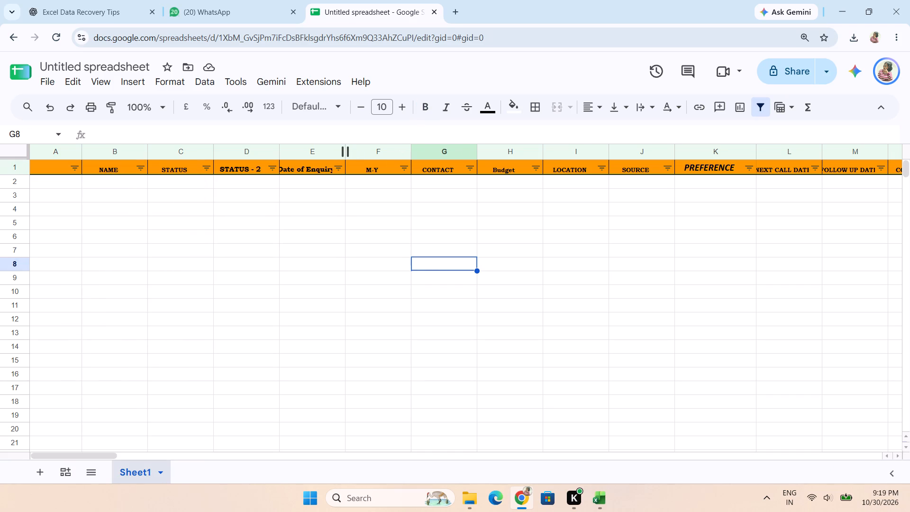
Widen column E so the full Date of Enquiry header fits beside its filter icon.
{"action": "left_click_drag", "start_coordinate": [346, 146], "coordinate": [359, 148]}
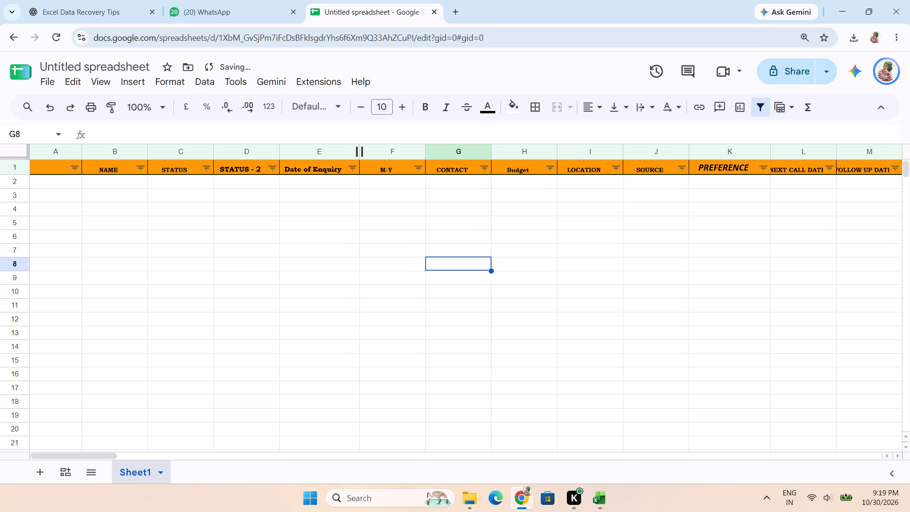
{"action": "left_click", "coordinate": [378, 247]}
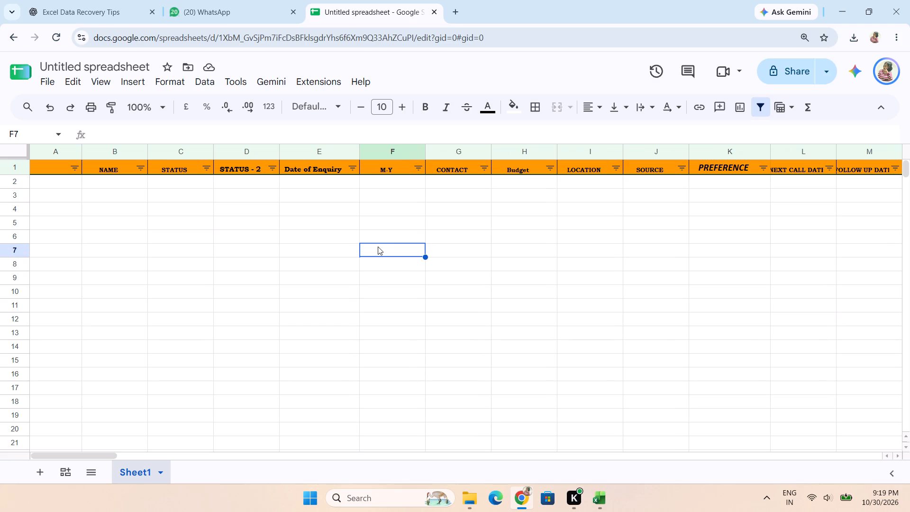
Enter the header NO. in cell A1.
{"action": "left_click", "coordinate": [41, 169]}
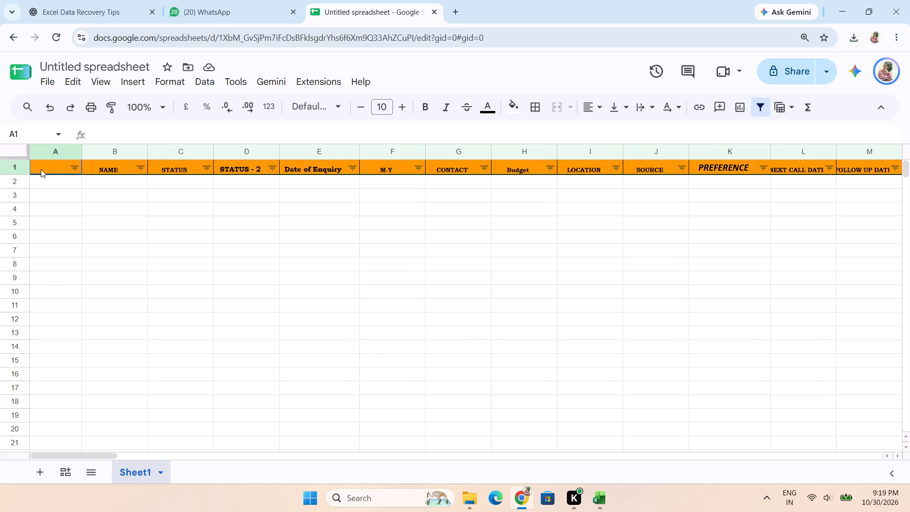
{"action": "type", "text": "NO"}
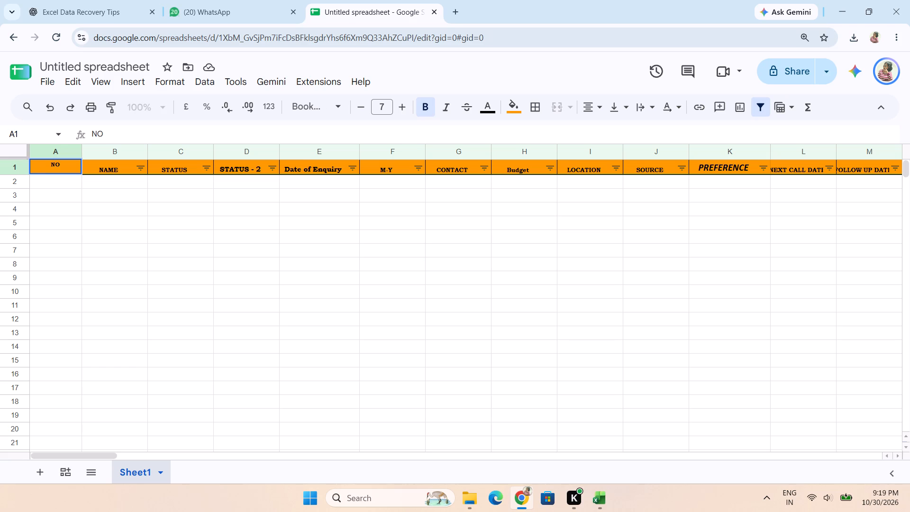
{"action": "key", "text": "period"}
{"action": "left_click", "coordinate": [68, 246]}
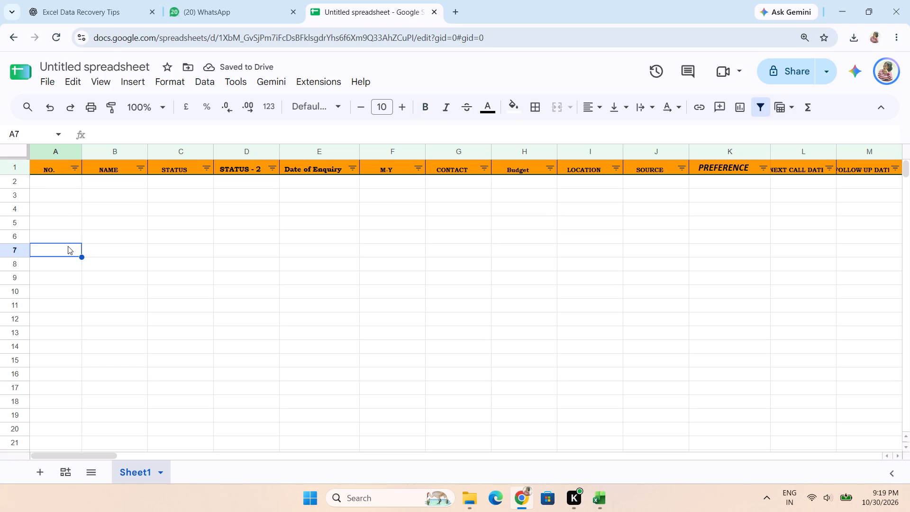
Set the font size of the STATUS - 2 and Date of Enquiry headers to 7, comparing with the neighbouring headers.
{"action": "left_click", "coordinate": [233, 171]}
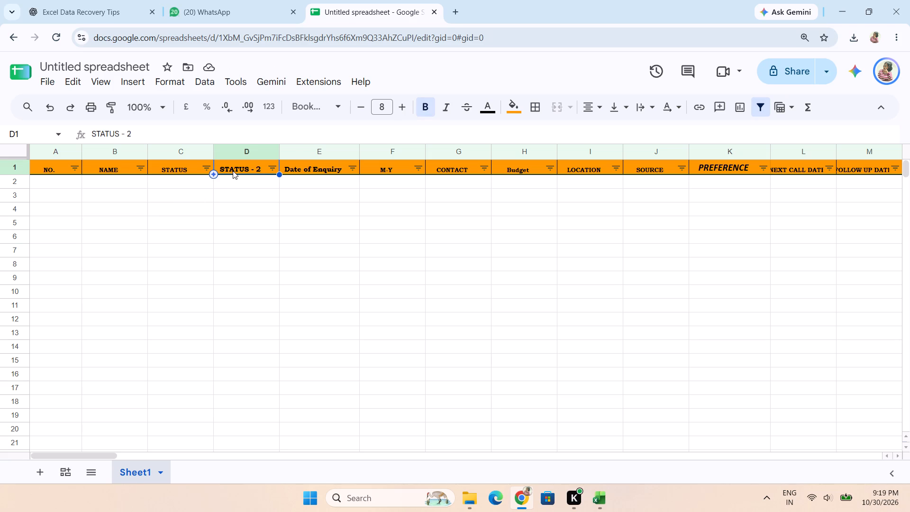
{"action": "left_click", "coordinate": [188, 165]}
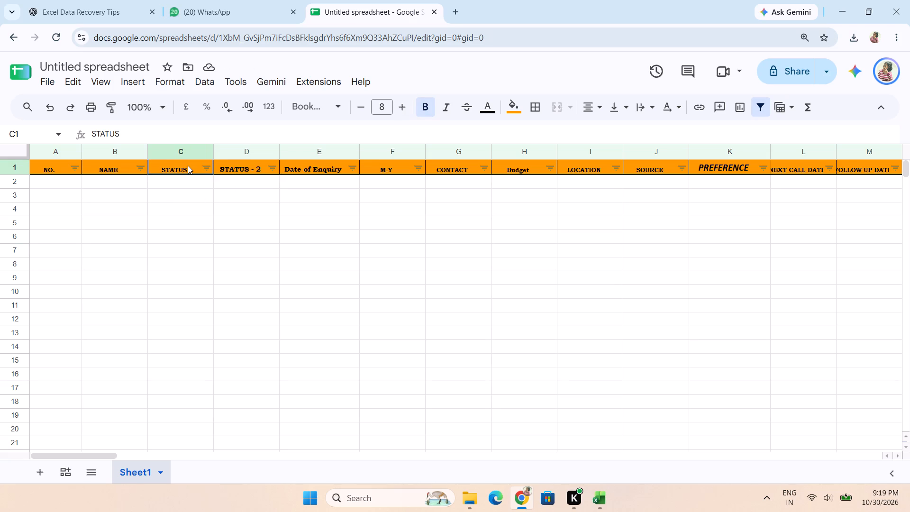
{"action": "left_click", "coordinate": [230, 167]}
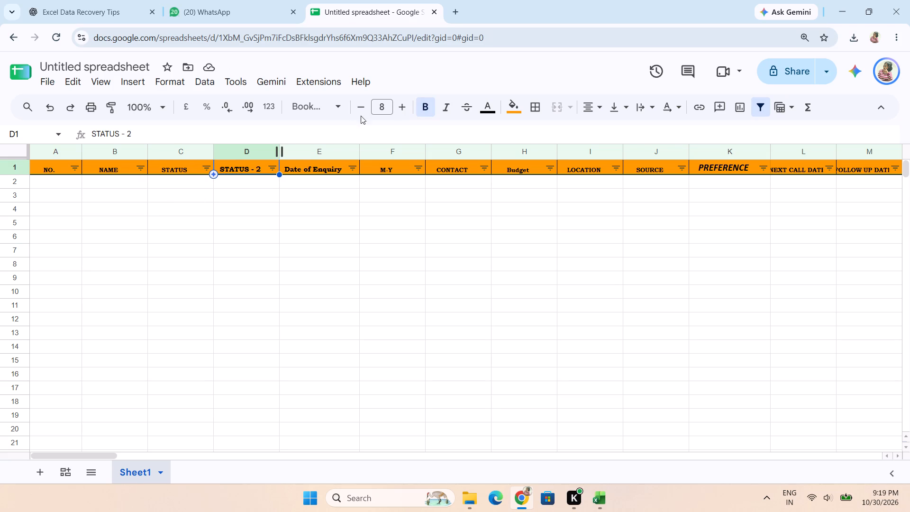
{"action": "left_click", "coordinate": [362, 110]}
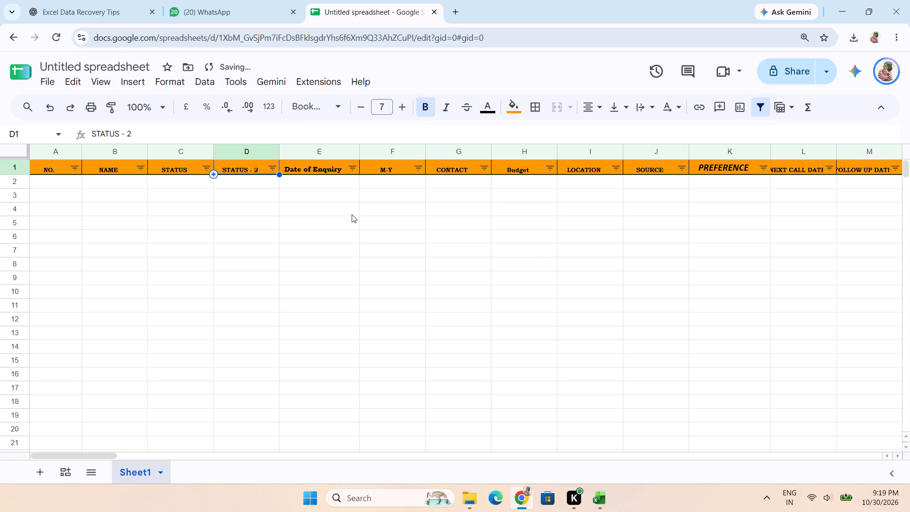
{"action": "left_click_drag", "start_coordinate": [352, 214], "coordinate": [337, 165]}
{"action": "left_click", "coordinate": [337, 165]}
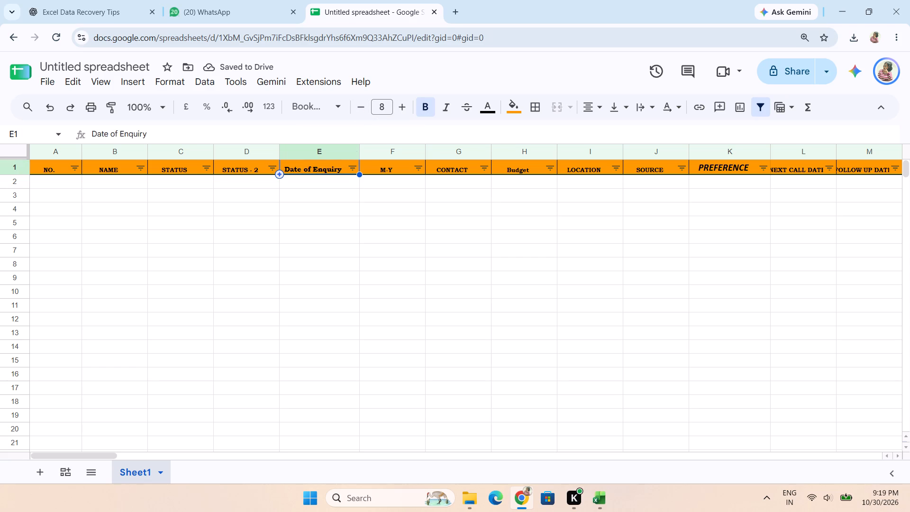
{"action": "left_click", "coordinate": [366, 108]}
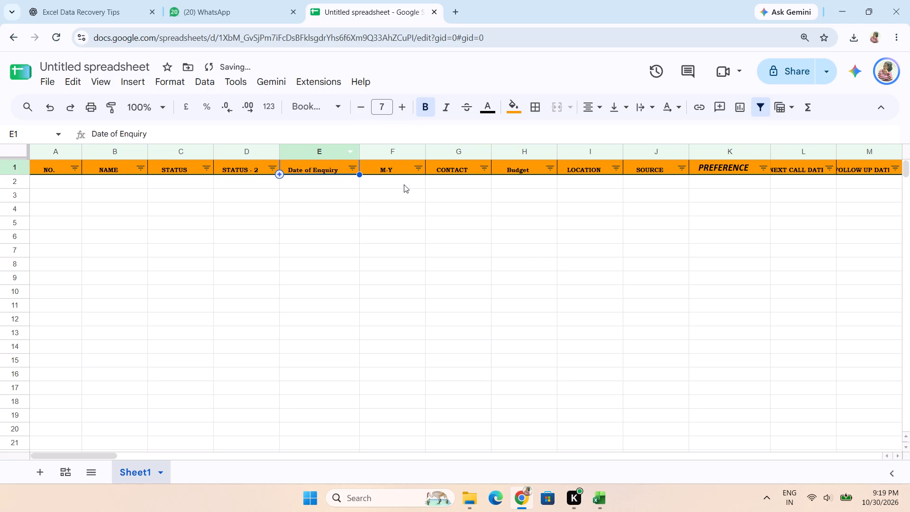
{"action": "left_click", "coordinate": [404, 184]}
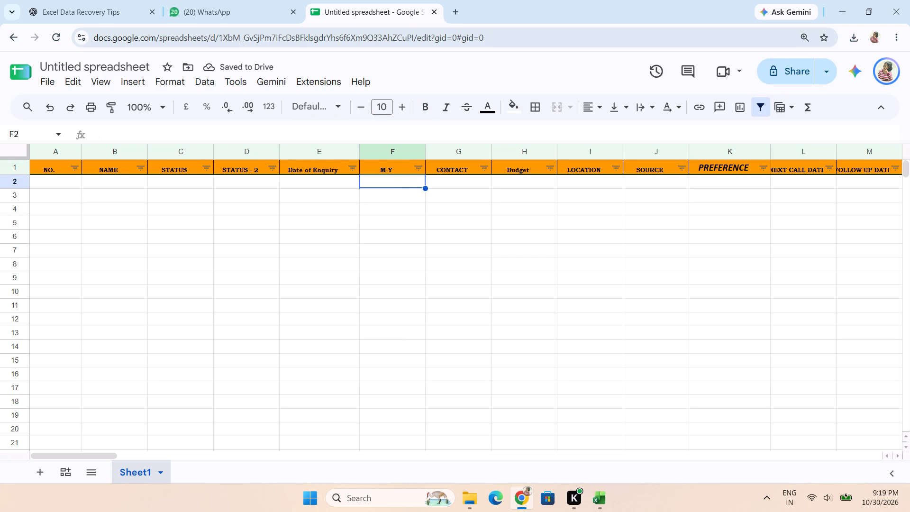
{"action": "left_click", "coordinate": [406, 168]}
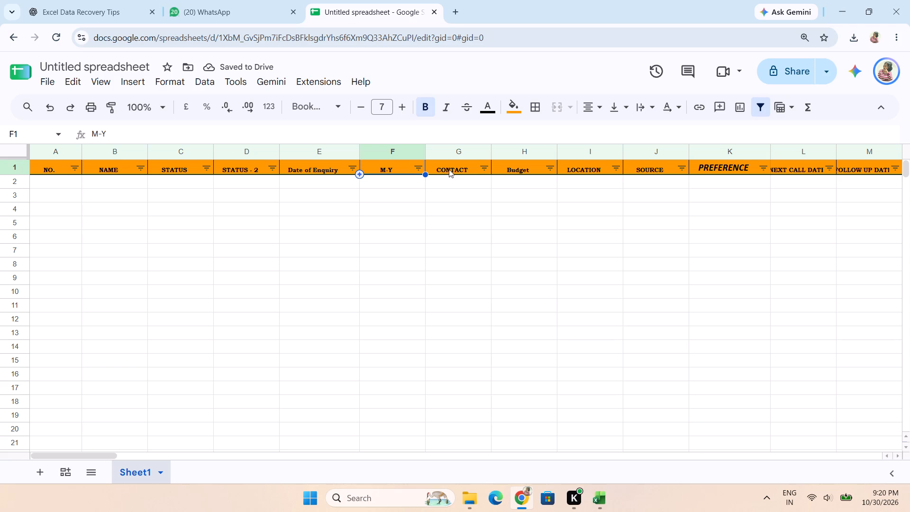
{"action": "left_click", "coordinate": [450, 170]}
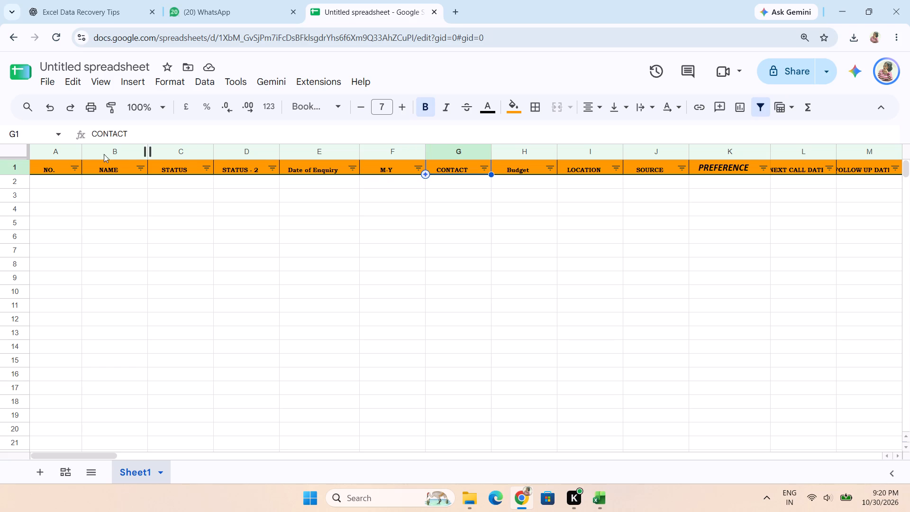
Increase the font size of the entire header row 1 to 8.
{"action": "left_click", "coordinate": [6, 167]}
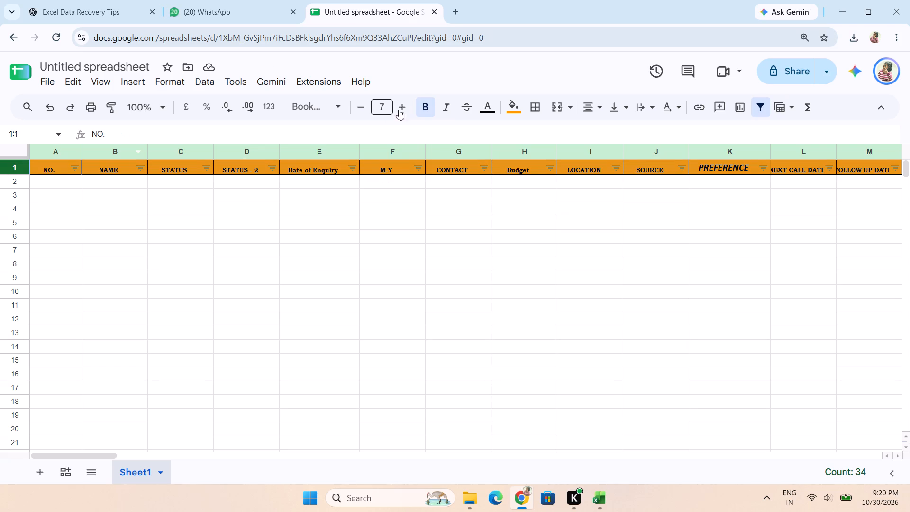
{"action": "left_click", "coordinate": [401, 109]}
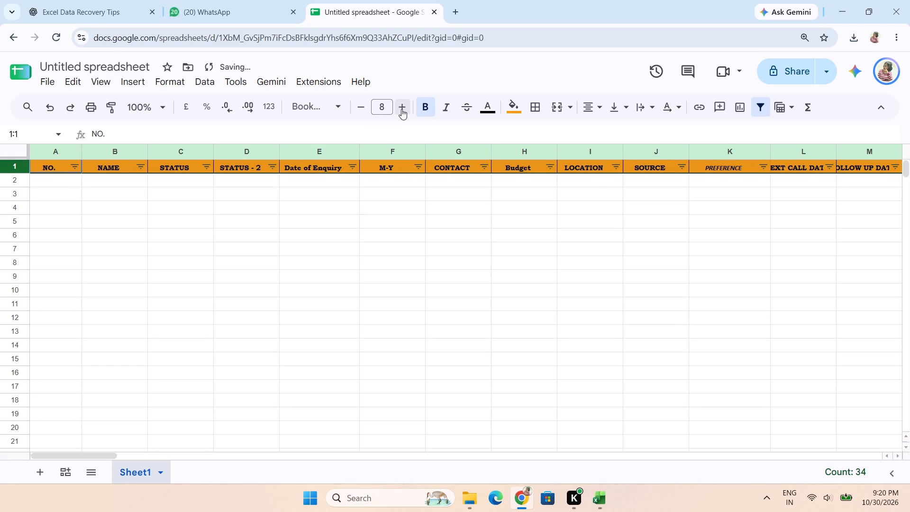
{"action": "left_click", "coordinate": [278, 355]}
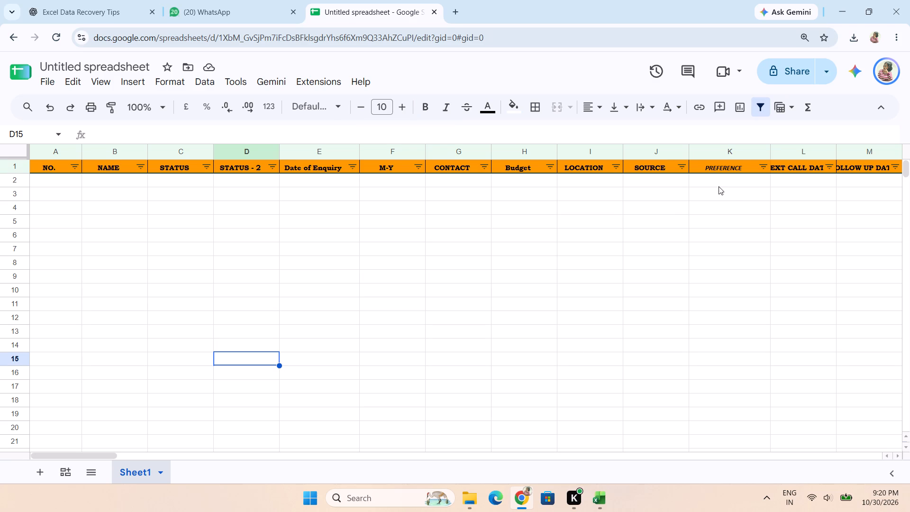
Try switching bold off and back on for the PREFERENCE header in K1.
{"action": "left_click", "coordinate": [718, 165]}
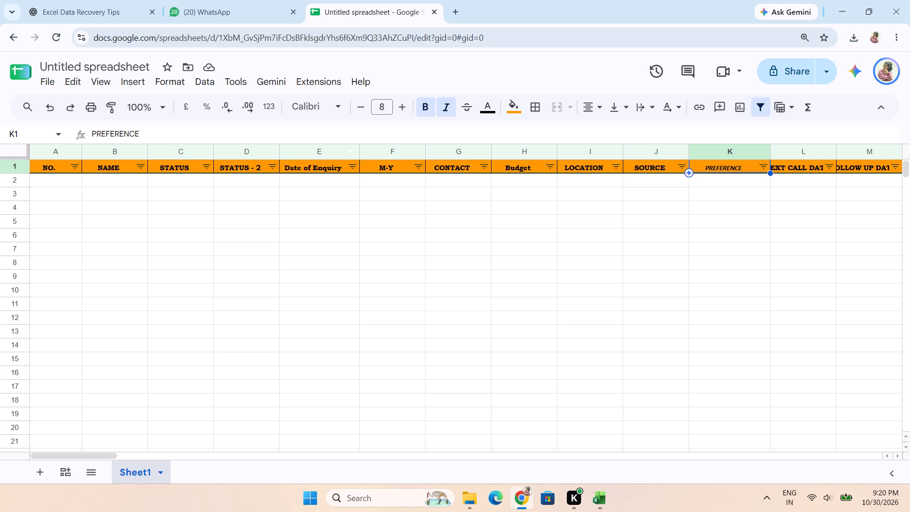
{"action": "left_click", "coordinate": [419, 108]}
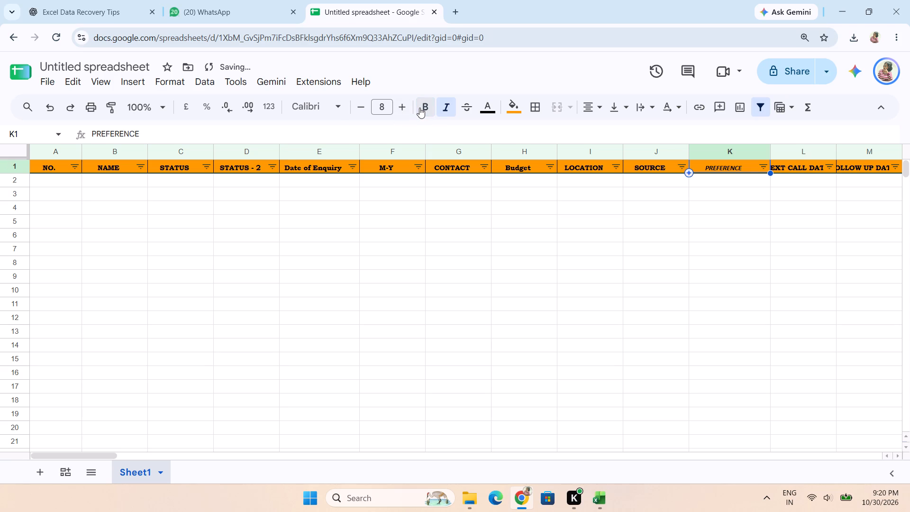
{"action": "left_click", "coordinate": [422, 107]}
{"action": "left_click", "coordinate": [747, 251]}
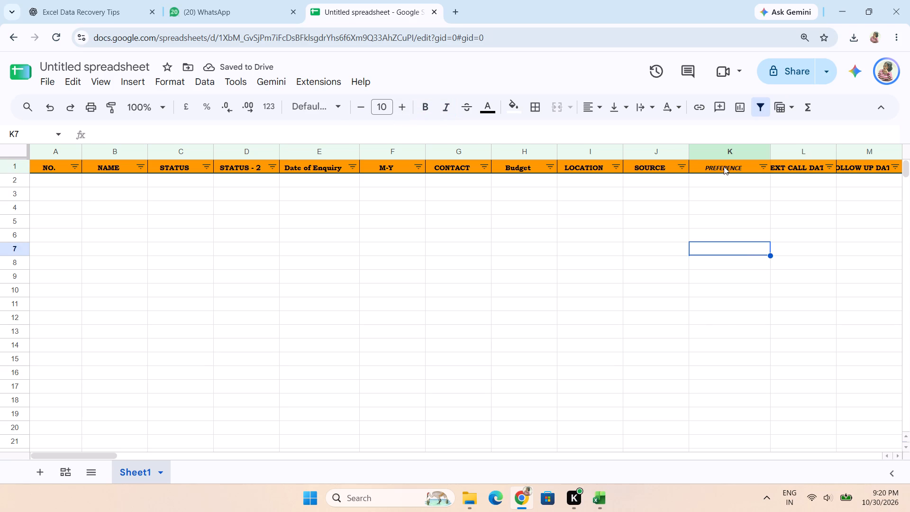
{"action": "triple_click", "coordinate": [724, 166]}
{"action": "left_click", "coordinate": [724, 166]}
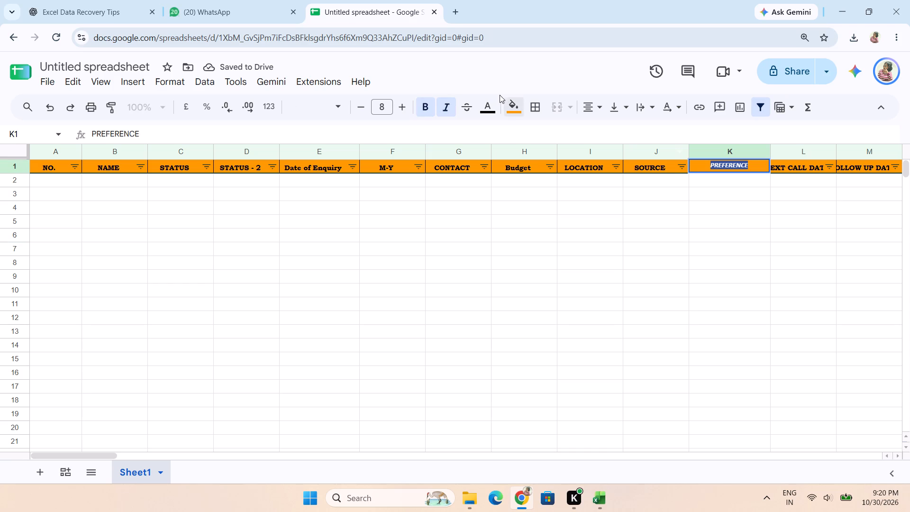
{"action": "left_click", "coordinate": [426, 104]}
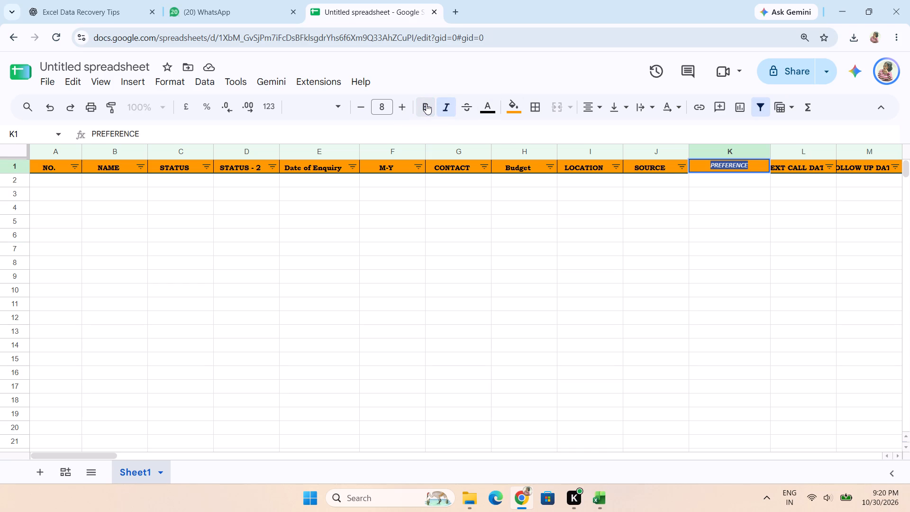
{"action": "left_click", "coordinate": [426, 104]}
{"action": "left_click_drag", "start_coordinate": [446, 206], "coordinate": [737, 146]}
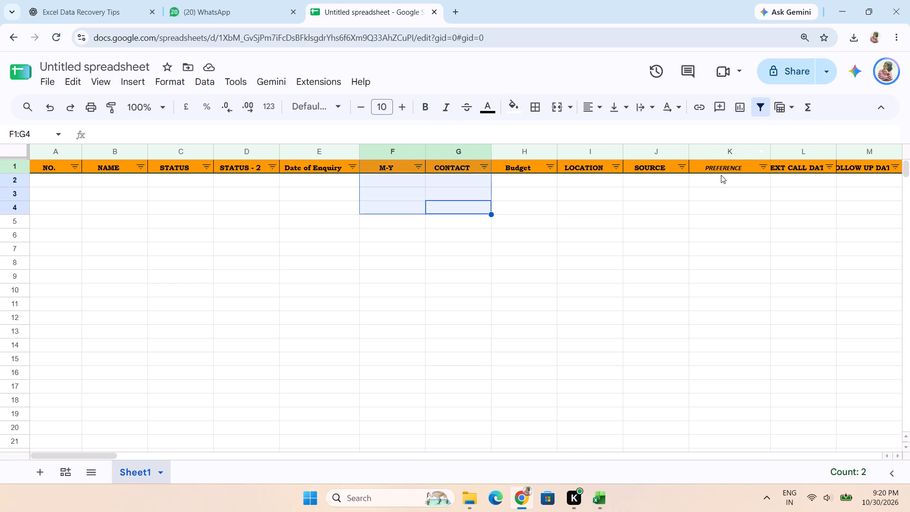
Set the font size of the PREFERENCE header in K1 to 9.
{"action": "left_click", "coordinate": [720, 167]}
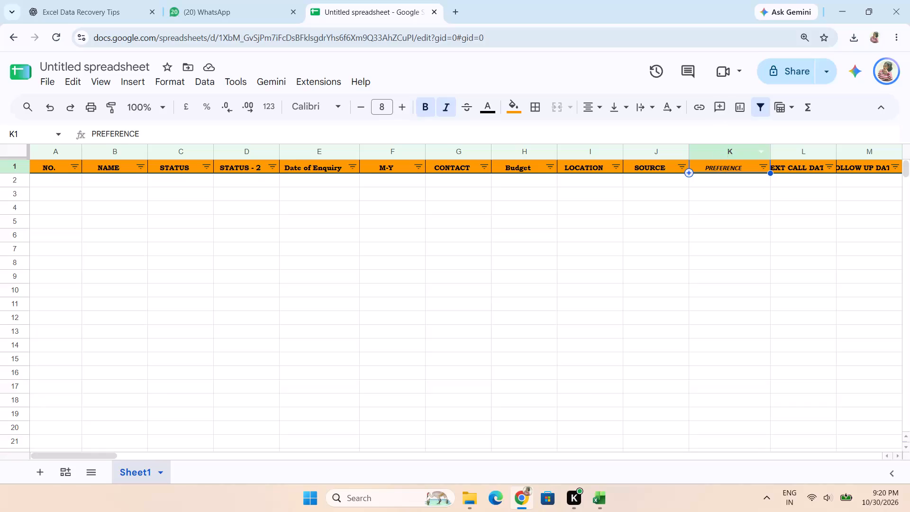
{"action": "left_click", "coordinate": [402, 110]}
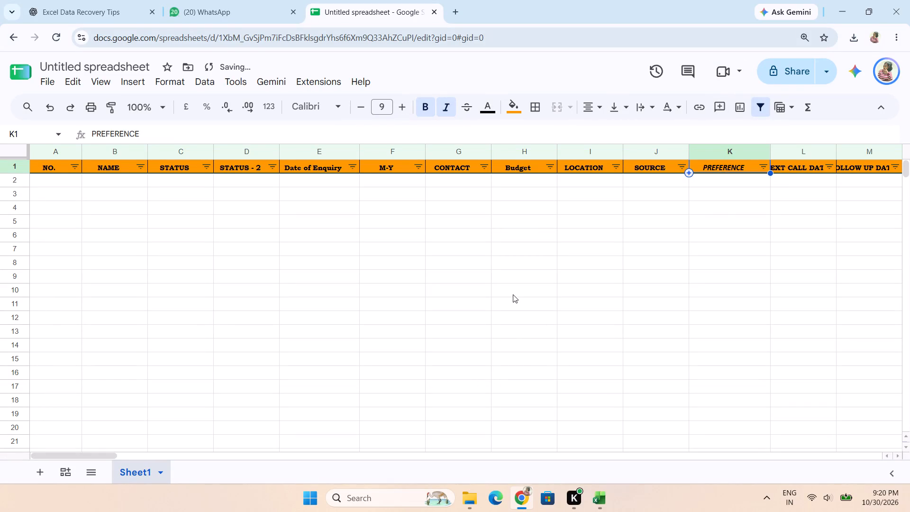
{"action": "left_click", "coordinate": [513, 294]}
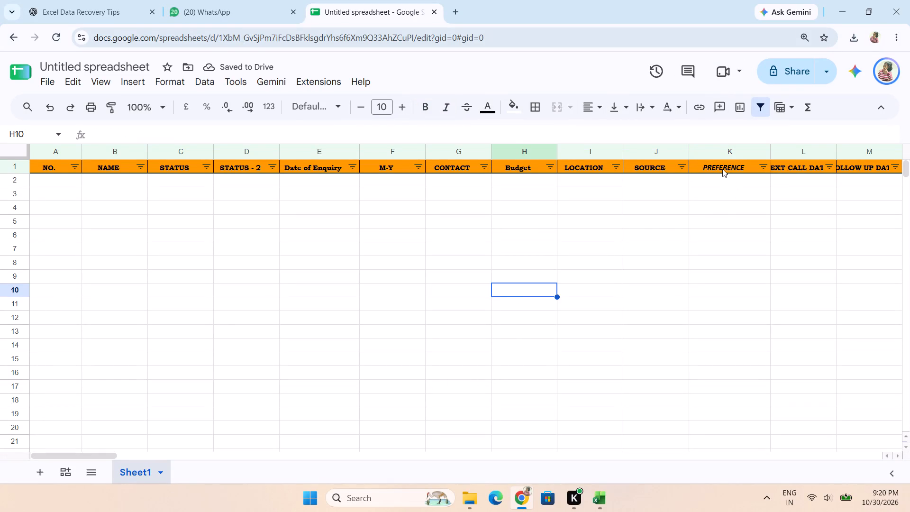
Examine the headers from PREFERENCE across to column U, including the full text of the FOLLOW UP DATE headers in S1 and O1.
{"action": "left_click", "coordinate": [722, 169]}
{"action": "key", "text": "Right"}
{"action": "key", "text": "Right"}
{"action": "key", "text": "Right"}
{"action": "key", "text": "Right"}
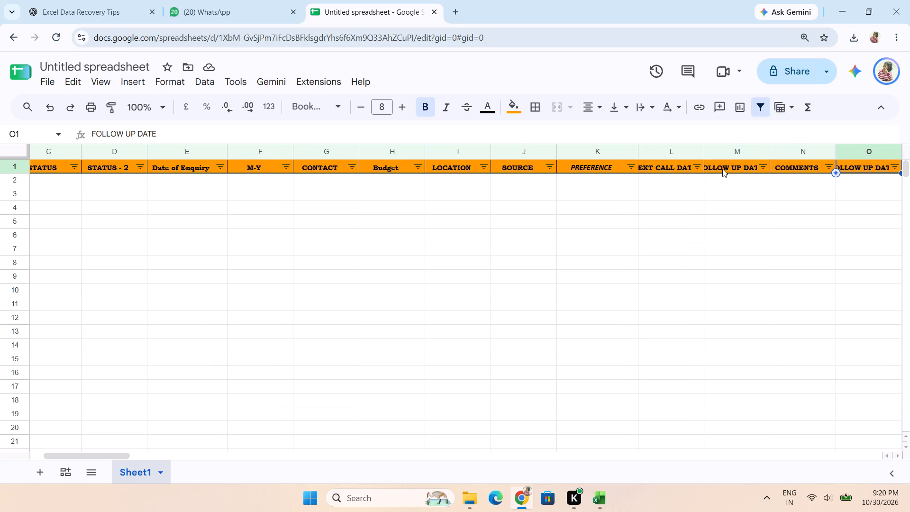
{"action": "key", "text": "Right"}
{"action": "key", "text": "Right"}
{"action": "key", "text": "Right"}
{"action": "key", "text": "Right"}
{"action": "key", "text": "Right"}
{"action": "key", "text": "Right"}
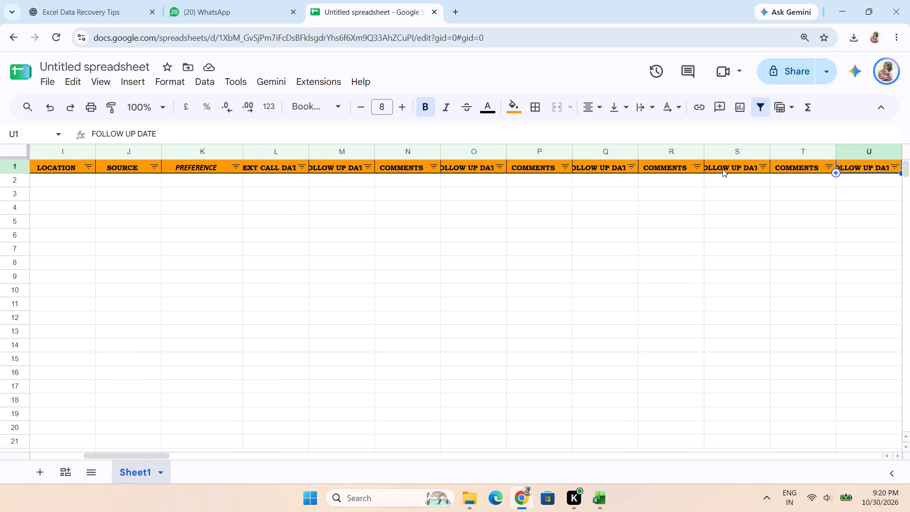
{"action": "key", "text": "Left"}
{"action": "key", "text": "Left"}
{"action": "key", "text": "Left"}
{"action": "key", "text": "Left"}
{"action": "key", "text": "Left"}
{"action": "key", "text": "Left"}
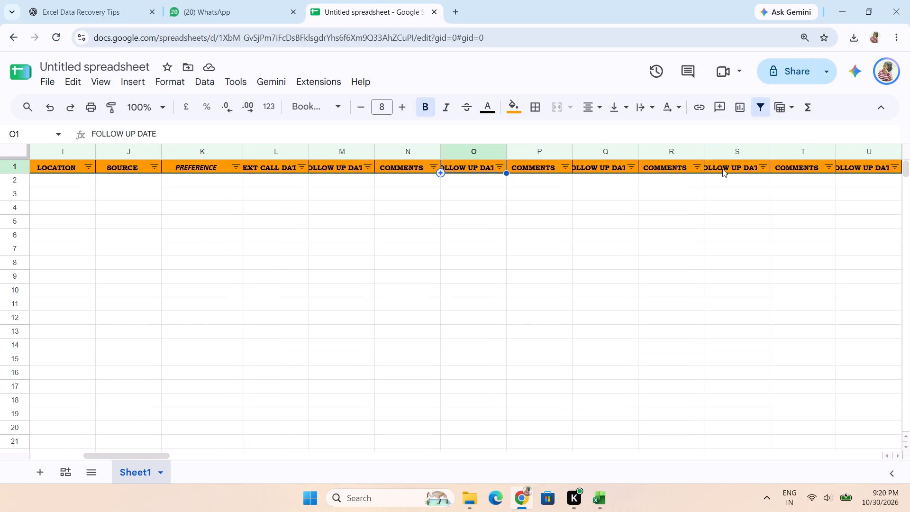
{"action": "double_click", "coordinate": [722, 169]}
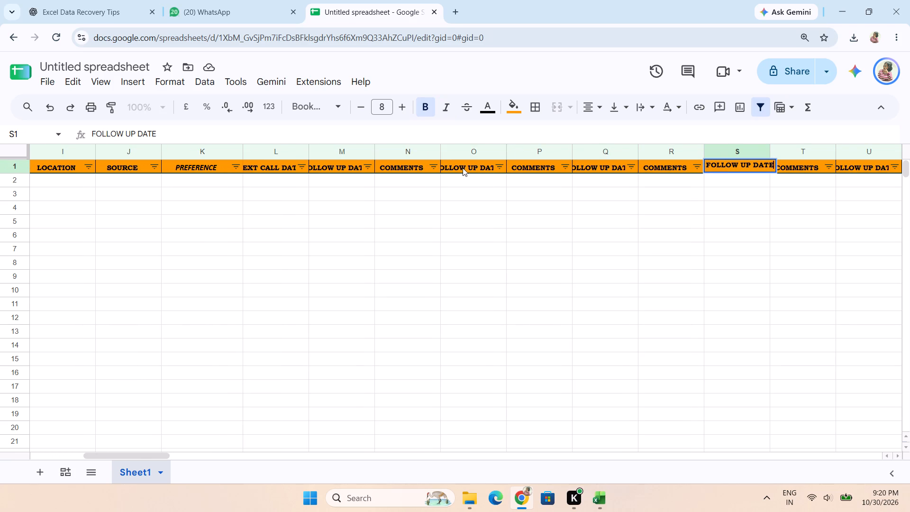
{"action": "double_click", "coordinate": [463, 168]}
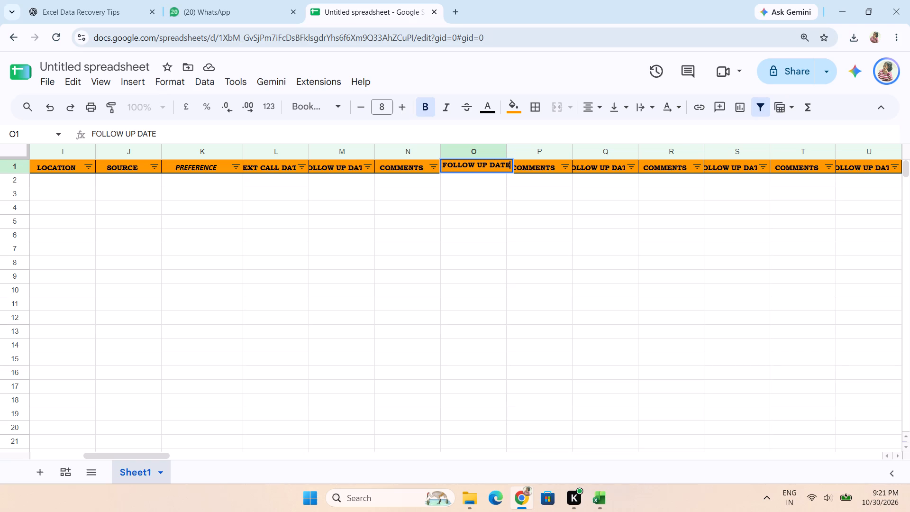
{"action": "left_click", "coordinate": [484, 196]}
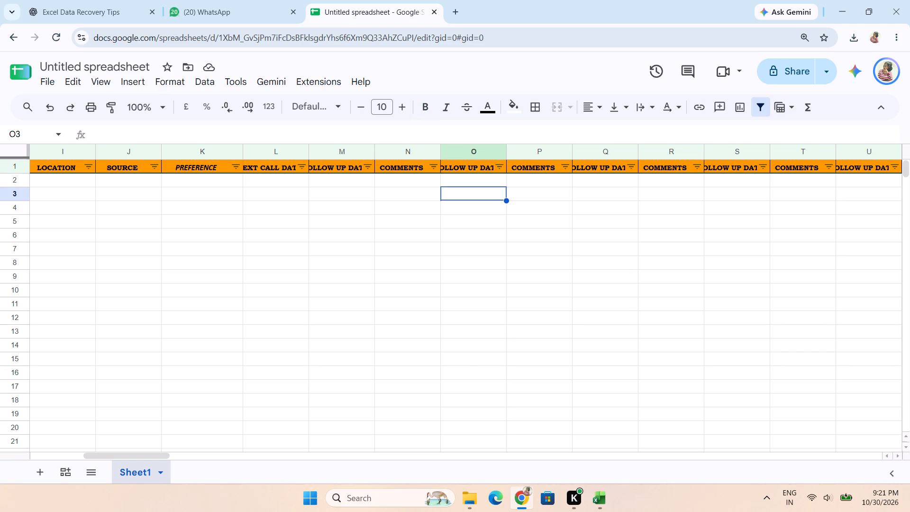
Fill the whole FOLLOW UP DATE column O with yellow.
{"action": "left_click", "coordinate": [464, 150]}
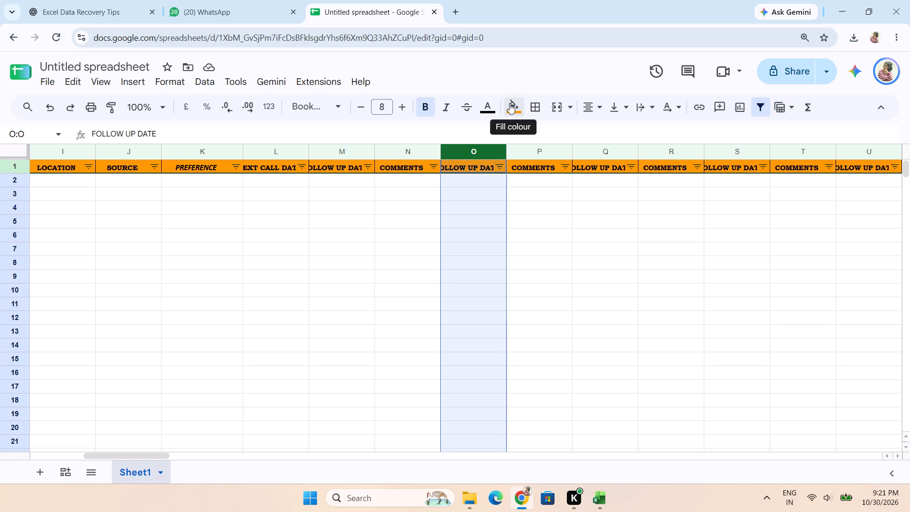
{"action": "left_click", "coordinate": [510, 103]}
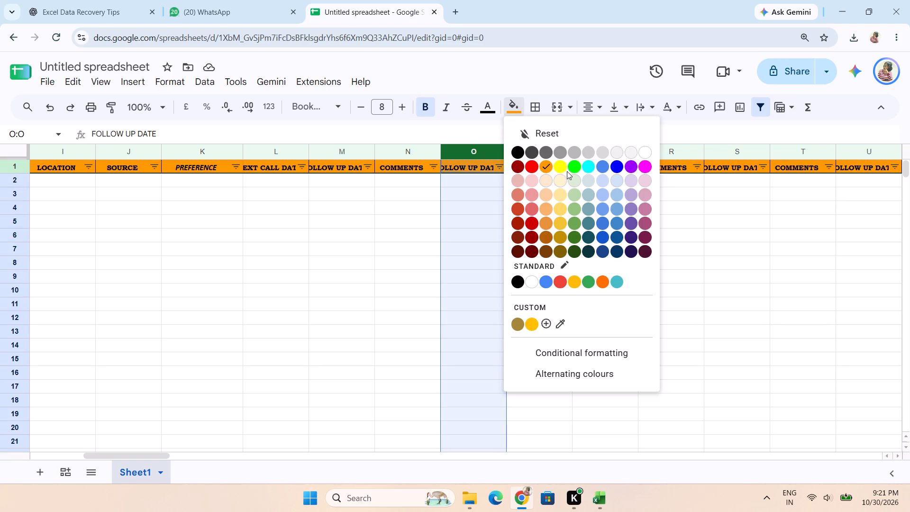
{"action": "left_click", "coordinate": [564, 164]}
{"action": "left_click", "coordinate": [643, 305]}
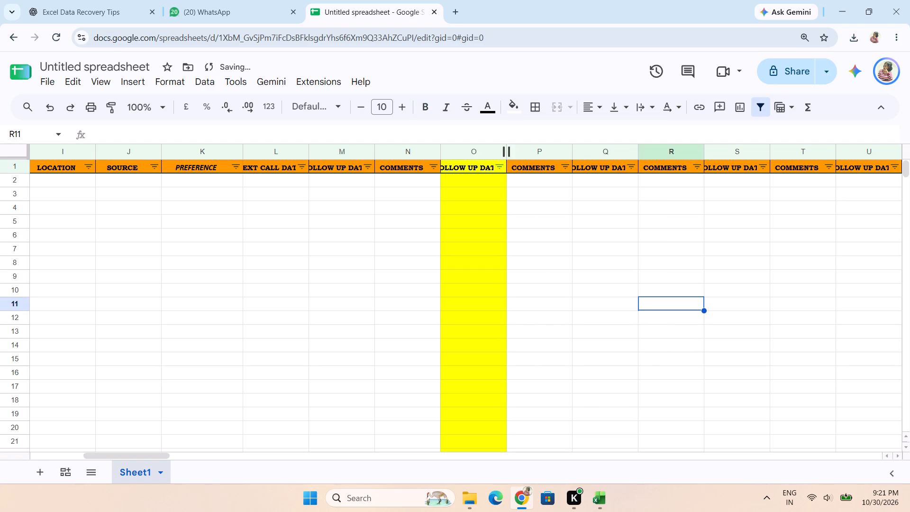
Widen column O so the full FOLLOW UP DATE header fits beside its filter icon.
{"action": "left_click_drag", "start_coordinate": [508, 153], "coordinate": [519, 157]}
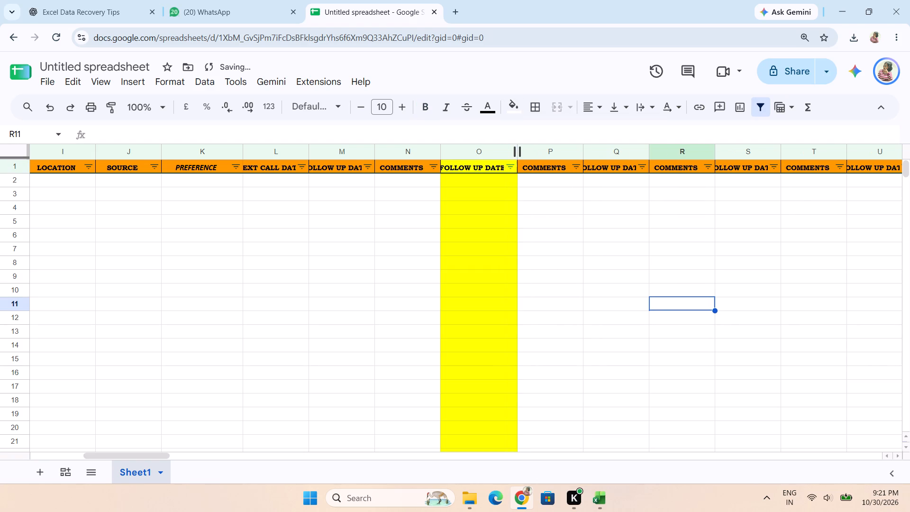
{"action": "left_click_drag", "start_coordinate": [519, 152], "coordinate": [525, 154]}
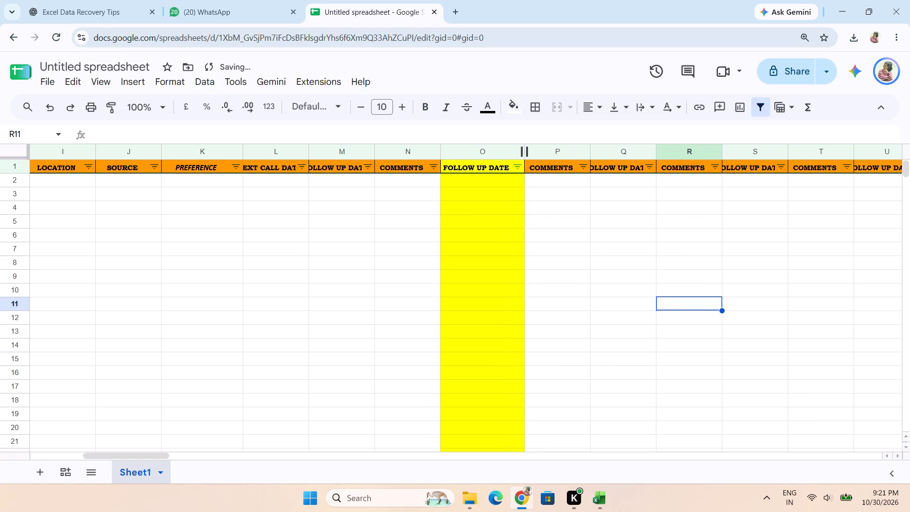
{"action": "left_click", "coordinate": [544, 197]}
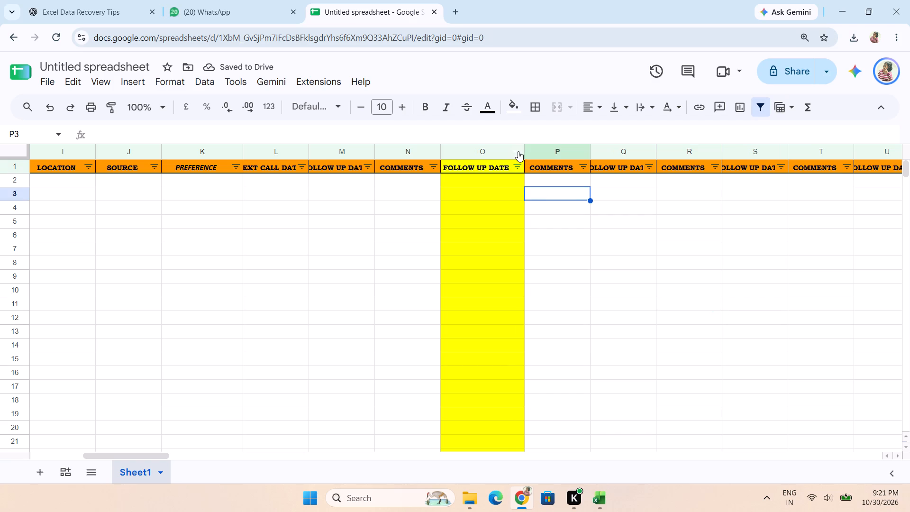
{"action": "left_click_drag", "start_coordinate": [522, 150], "coordinate": [514, 148]}
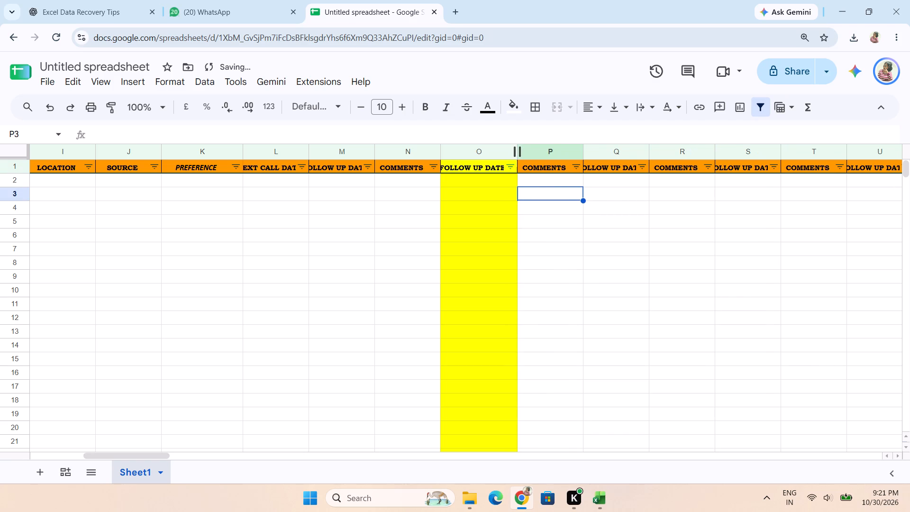
{"action": "left_click_drag", "start_coordinate": [514, 148], "coordinate": [519, 148]}
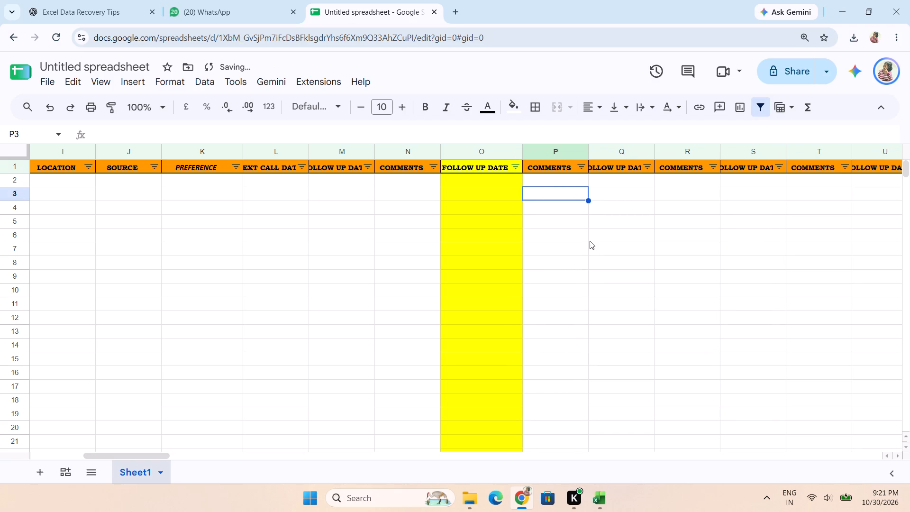
{"action": "left_click", "coordinate": [590, 241]}
Review the header row from the COMMENTS column P back to column A.
{"action": "left_click", "coordinate": [564, 181]}
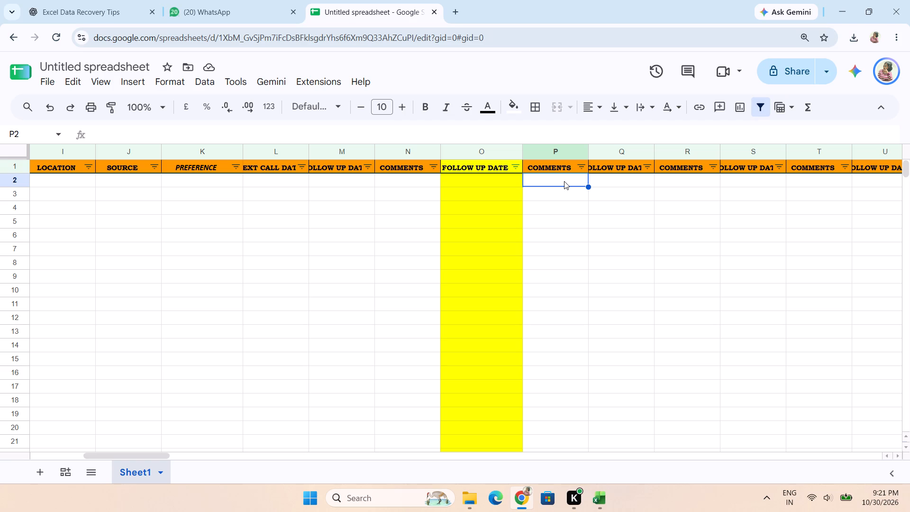
{"action": "key", "text": "Left"}
{"action": "key", "text": "Left"}
{"action": "key", "text": "Left"}
{"action": "key", "text": "Left"}
{"action": "key", "text": "Left"}
{"action": "key", "text": "Left"}
{"action": "key", "text": "Left"}
{"action": "key", "text": "Left"}
{"action": "key", "text": "Left"}
{"action": "key", "text": "Left"}
{"action": "key", "text": "Left"}
{"action": "key", "text": "Left"}
{"action": "key", "text": "Left"}
{"action": "key", "text": "Left"}
{"action": "key", "text": "Left"}
{"action": "key", "text": "Left"}
{"action": "key", "text": "Left"}
{"action": "key", "text": "Left"}
{"action": "key", "text": "Left"}
{"action": "key", "text": "Left"}
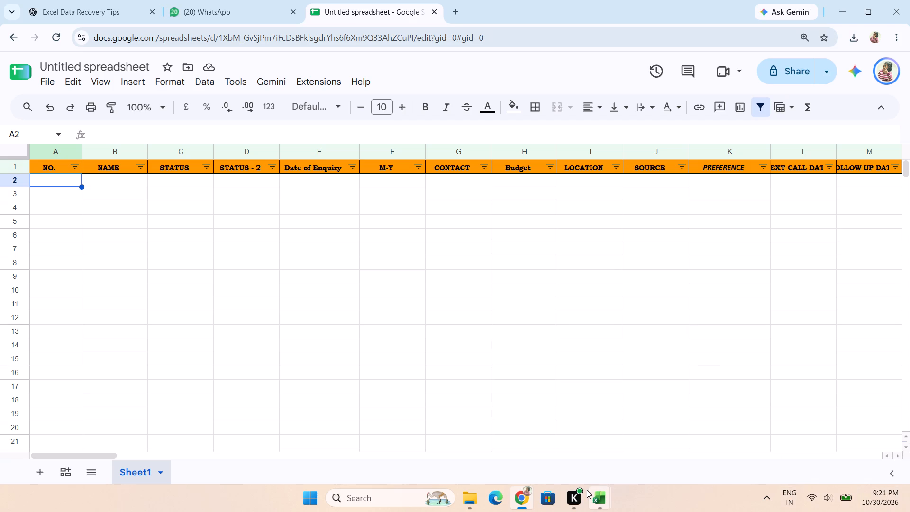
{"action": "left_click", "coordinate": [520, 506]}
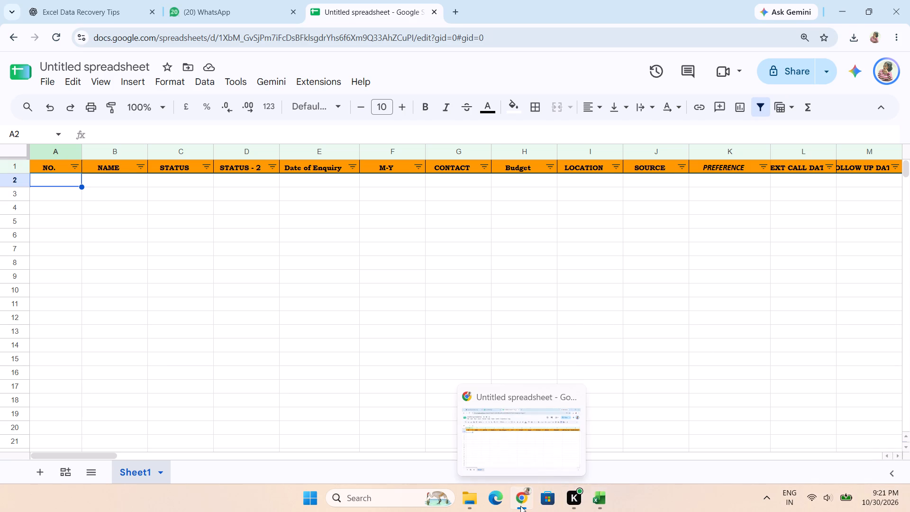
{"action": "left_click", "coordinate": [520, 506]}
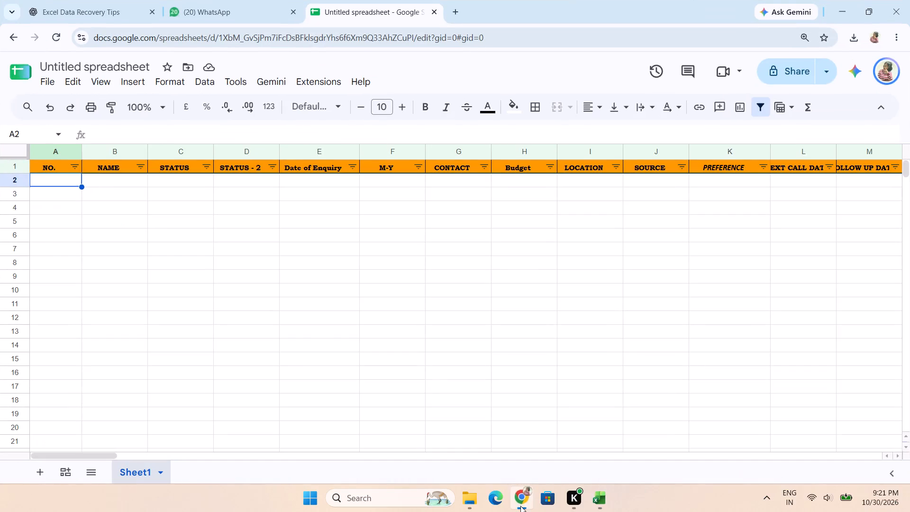
Open the DETAILS workbook from the recent files in File Explorer and check it against the Google Sheets lead spreadsheet.
{"action": "left_click", "coordinate": [468, 506]}
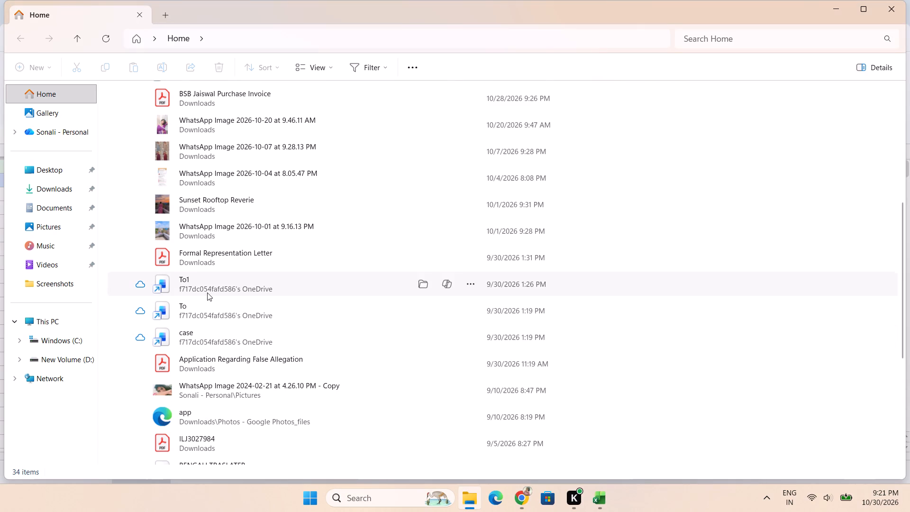
{"action": "scroll", "coordinate": [207, 297], "scroll_direction": "up", "scroll_amount": 2}
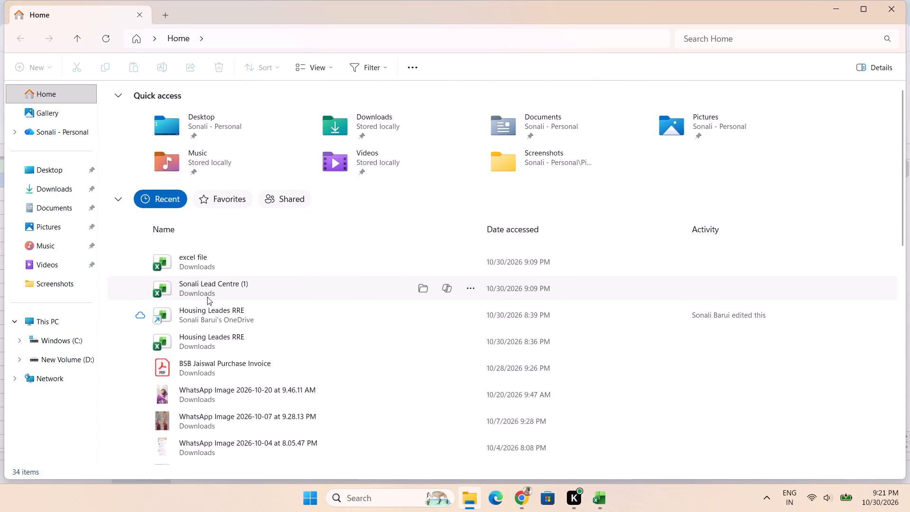
{"action": "scroll", "coordinate": [209, 352], "scroll_direction": "down", "scroll_amount": 3}
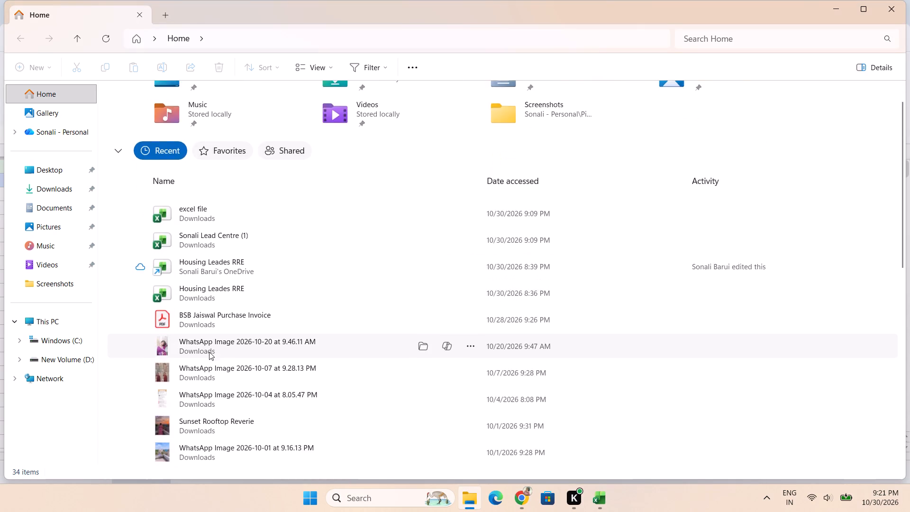
{"action": "scroll", "coordinate": [209, 352], "scroll_direction": "down", "scroll_amount": 5}
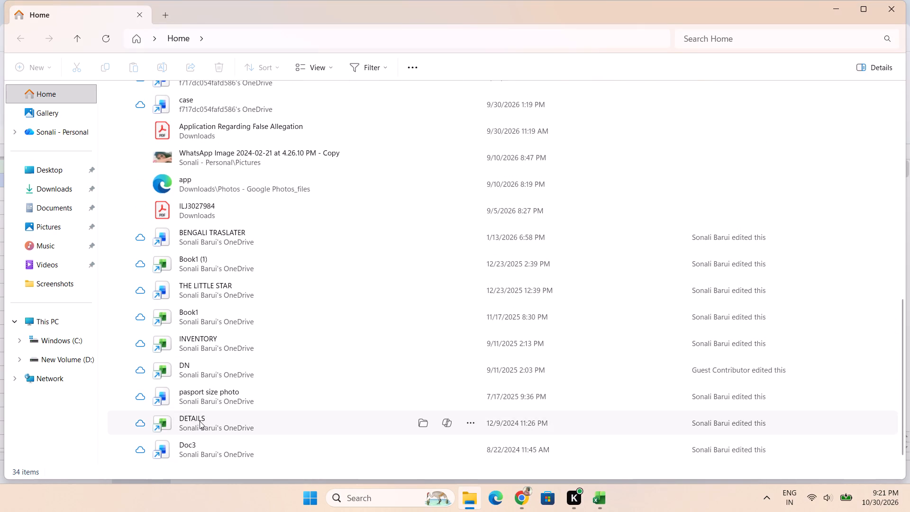
{"action": "double_click", "coordinate": [200, 421]}
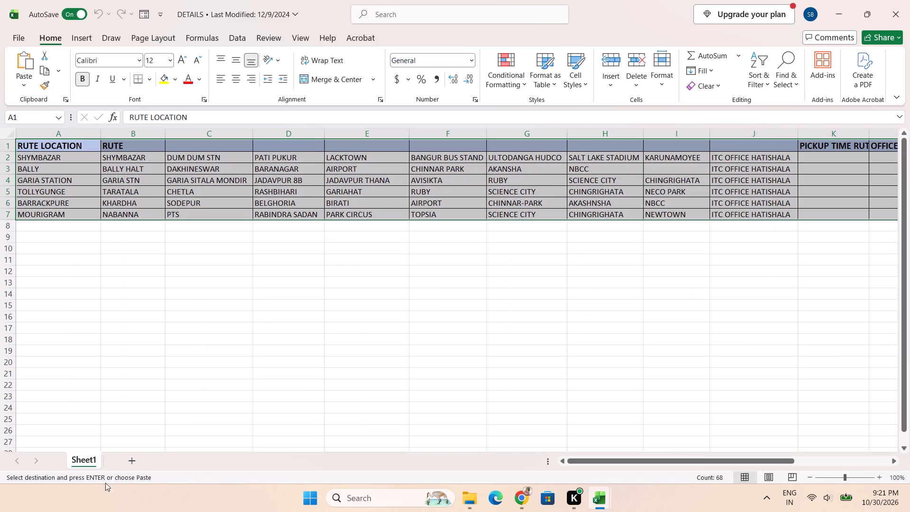
{"action": "left_click", "coordinate": [532, 501]}
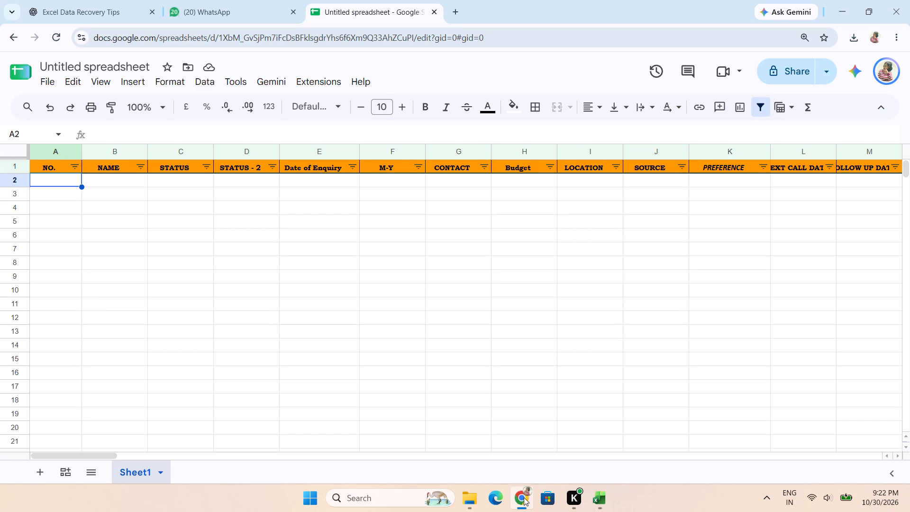
{"action": "left_click", "coordinate": [524, 497]}
{"action": "left_click", "coordinate": [524, 497]}
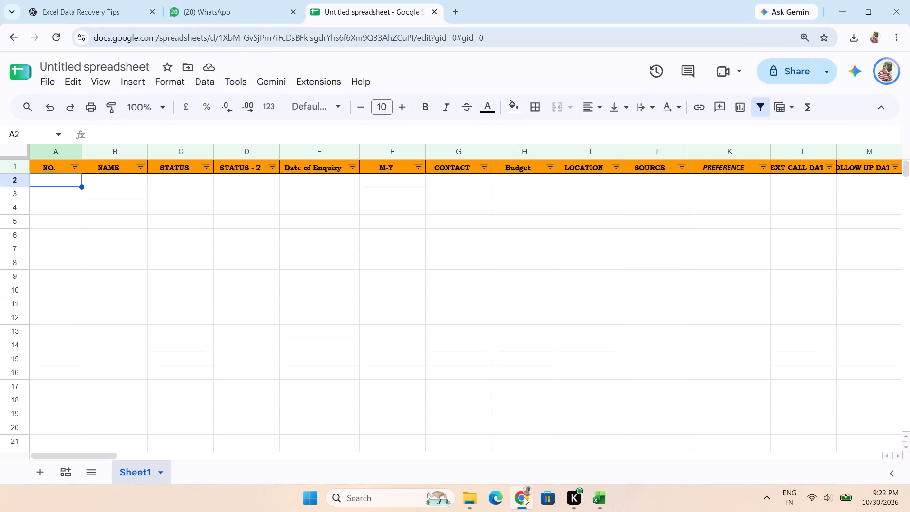
{"action": "left_click", "coordinate": [524, 497]}
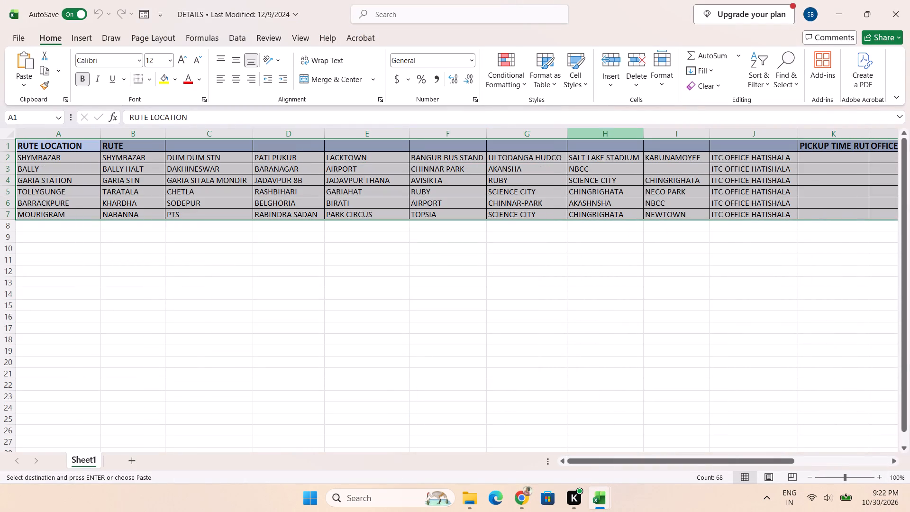
Open the INVENTORY workbook from the recent files in File Explorer and check it against the Google Sheets lead spreadsheet.
{"action": "left_click", "coordinate": [468, 501]}
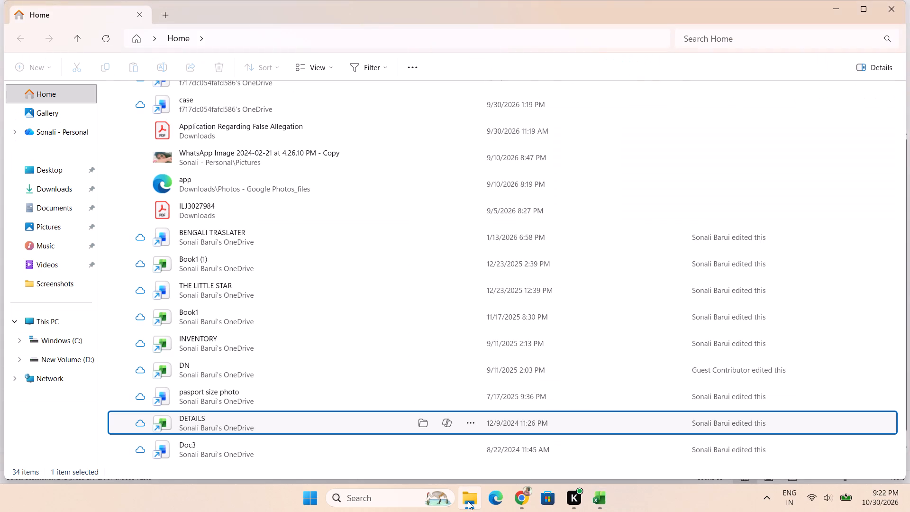
{"action": "left_click", "coordinate": [255, 335]}
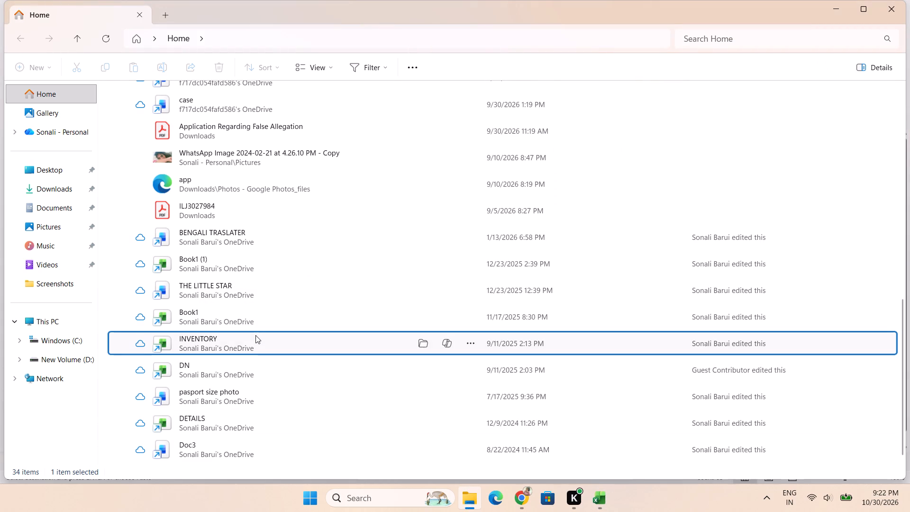
{"action": "double_click", "coordinate": [255, 335]}
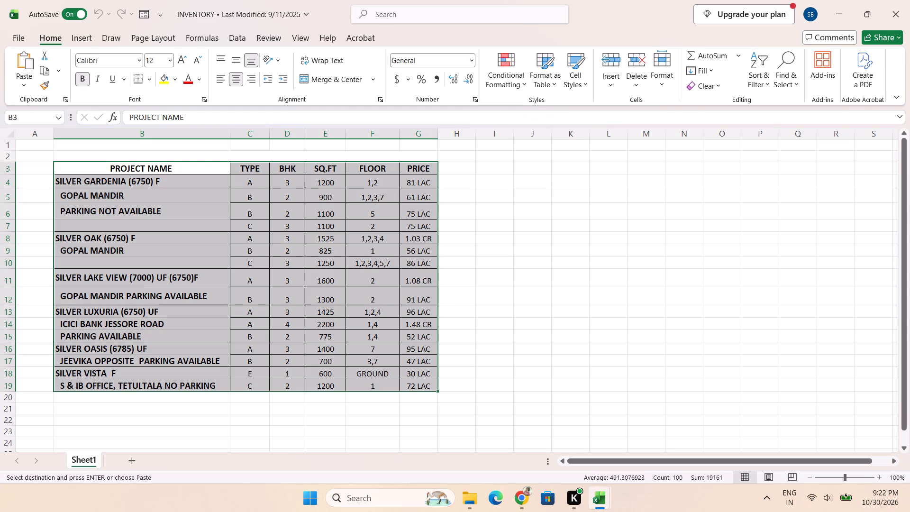
{"action": "left_click", "coordinate": [527, 495]}
{"action": "left_click", "coordinate": [527, 495]}
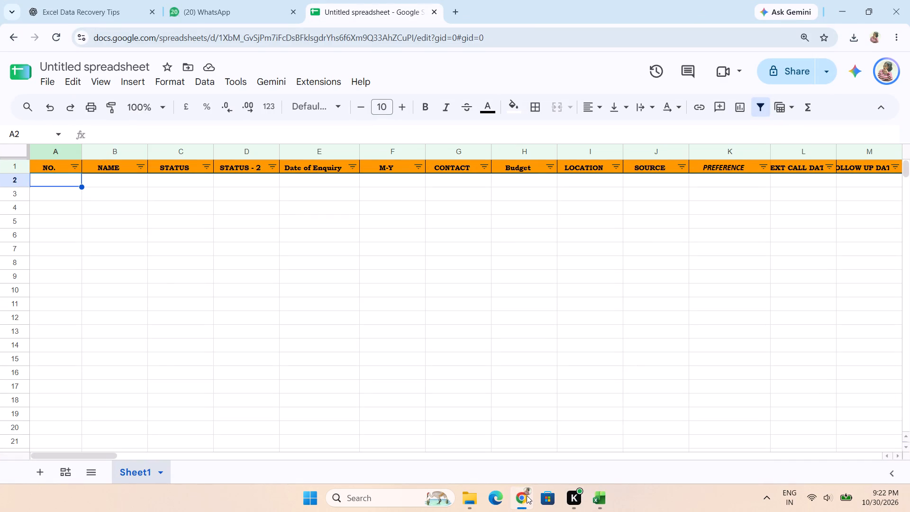
{"action": "left_click", "coordinate": [527, 495]}
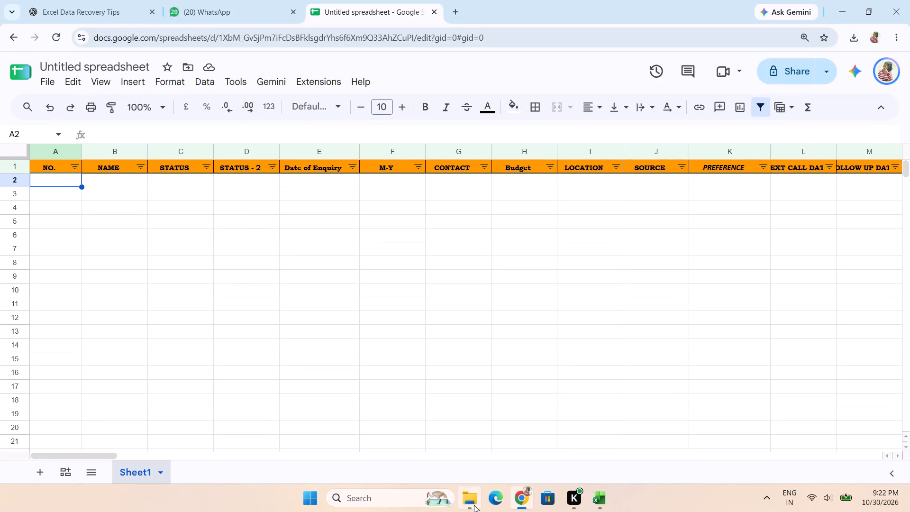
Open the Sonali Lead Centre (1) workbook from the Downloads folder, accept recovery of its content and dismiss the repairs report.
{"action": "left_click", "coordinate": [475, 506]}
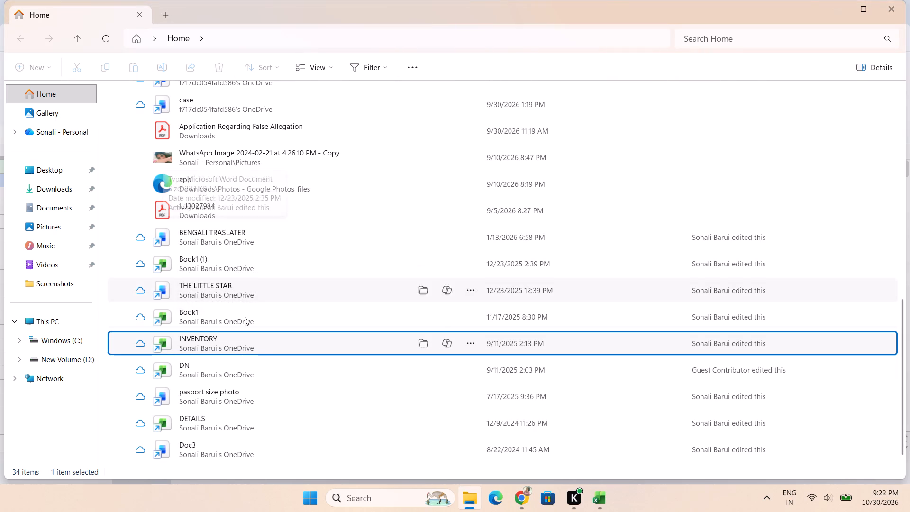
{"action": "scroll", "coordinate": [254, 349], "scroll_direction": "down", "scroll_amount": 3}
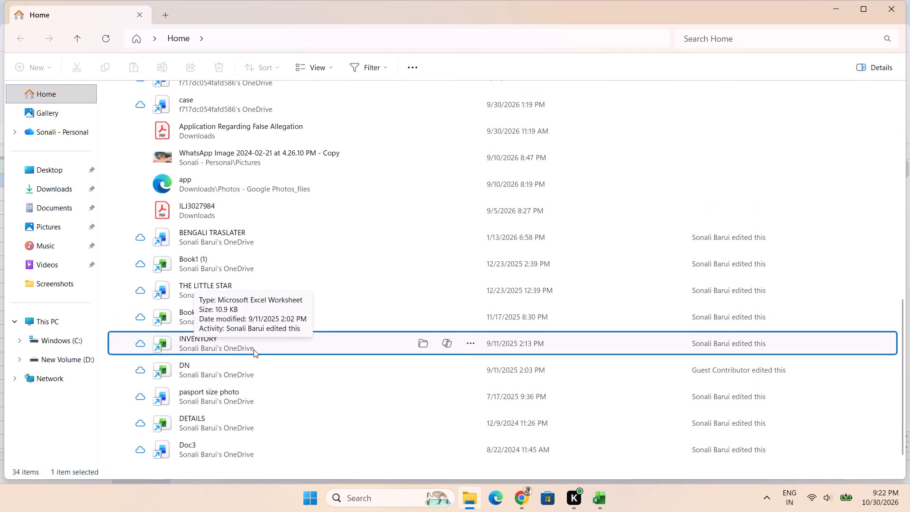
{"action": "left_click", "coordinate": [44, 183]}
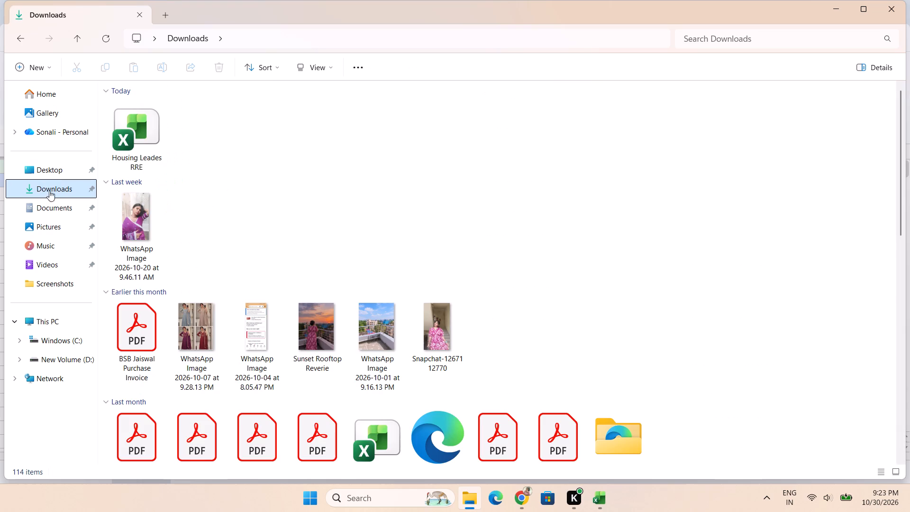
{"action": "scroll", "coordinate": [162, 360], "scroll_direction": "down", "scroll_amount": 2}
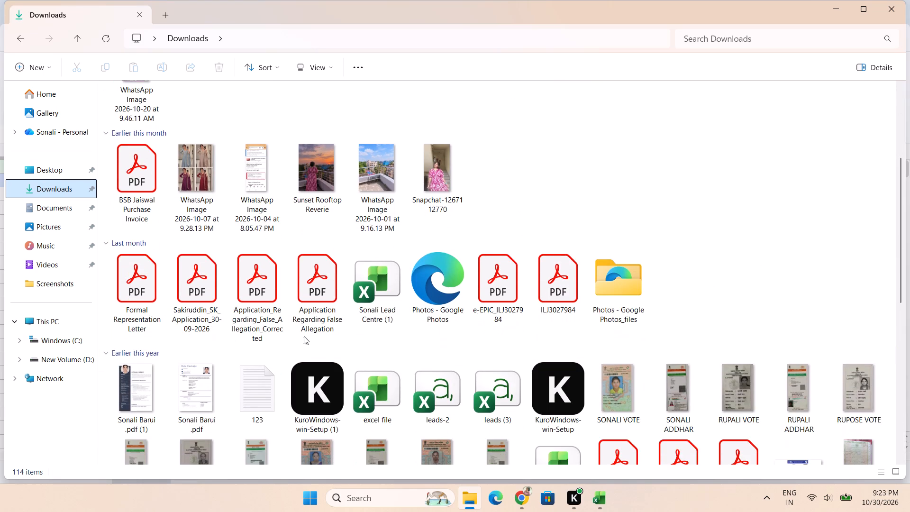
{"action": "double_click", "coordinate": [368, 286]}
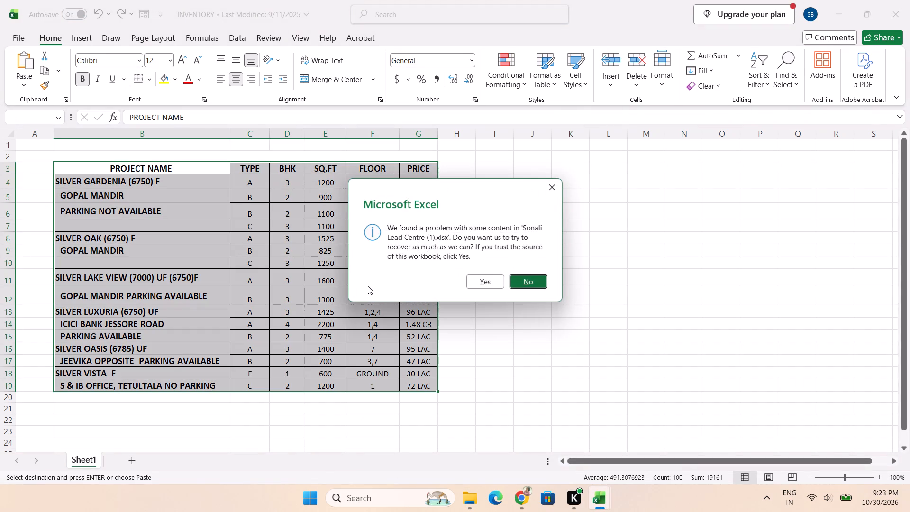
{"action": "left_click", "coordinate": [497, 278]}
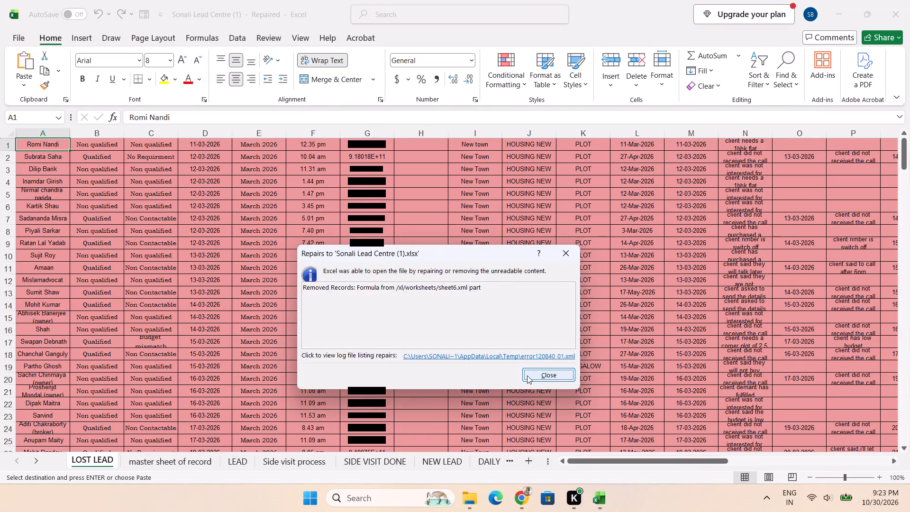
{"action": "left_click", "coordinate": [569, 251]}
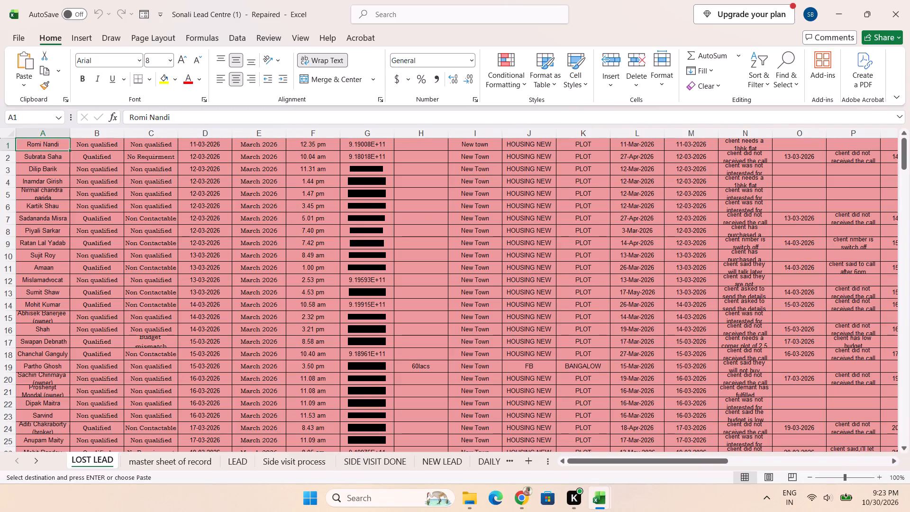
Look through the lead rows on the LOST LEAD sheet down to where the data ends and back to row 1.
{"action": "scroll", "coordinate": [384, 250], "scroll_direction": "down", "scroll_amount": 6}
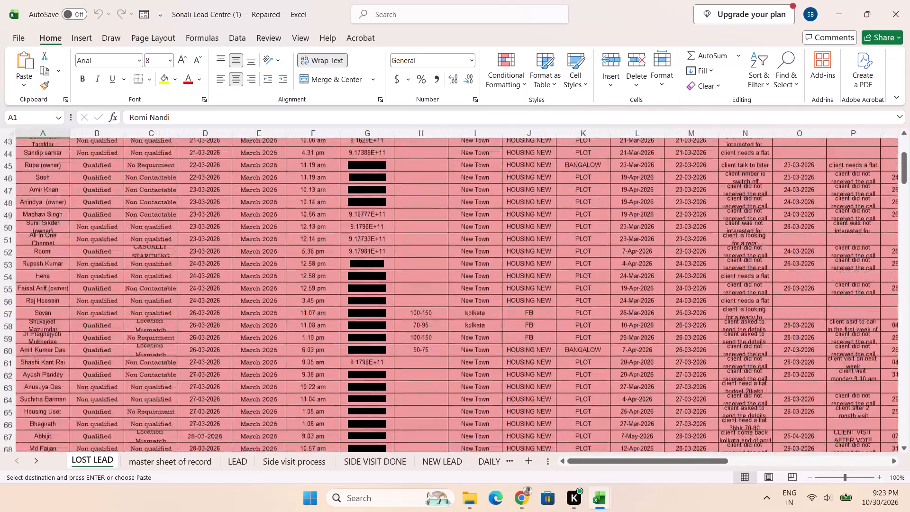
{"action": "scroll", "coordinate": [384, 250], "scroll_direction": "down", "scroll_amount": 16}
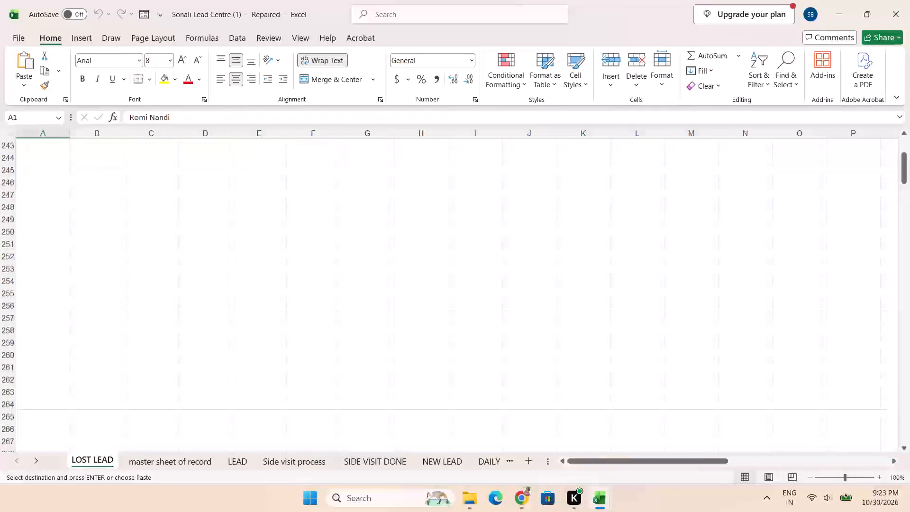
{"action": "scroll", "coordinate": [384, 250], "scroll_direction": "up", "scroll_amount": 13}
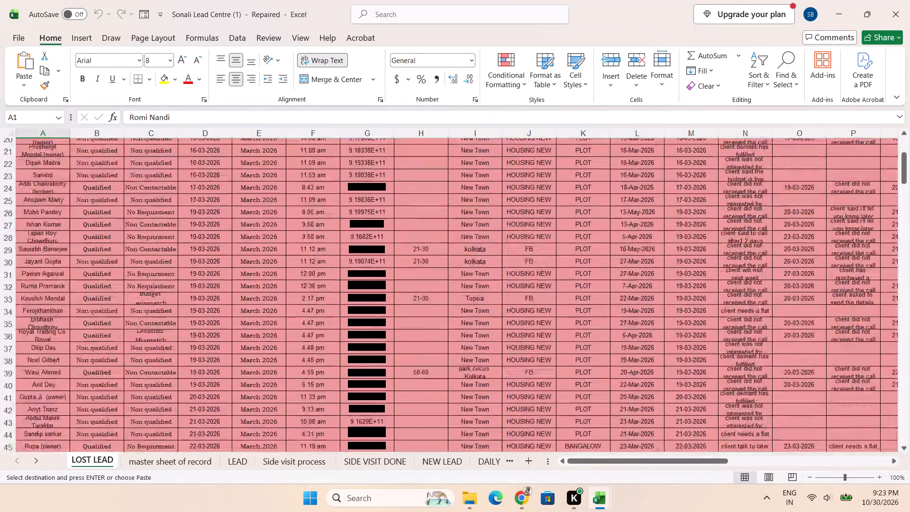
{"action": "scroll", "coordinate": [384, 250], "scroll_direction": "up", "scroll_amount": 5}
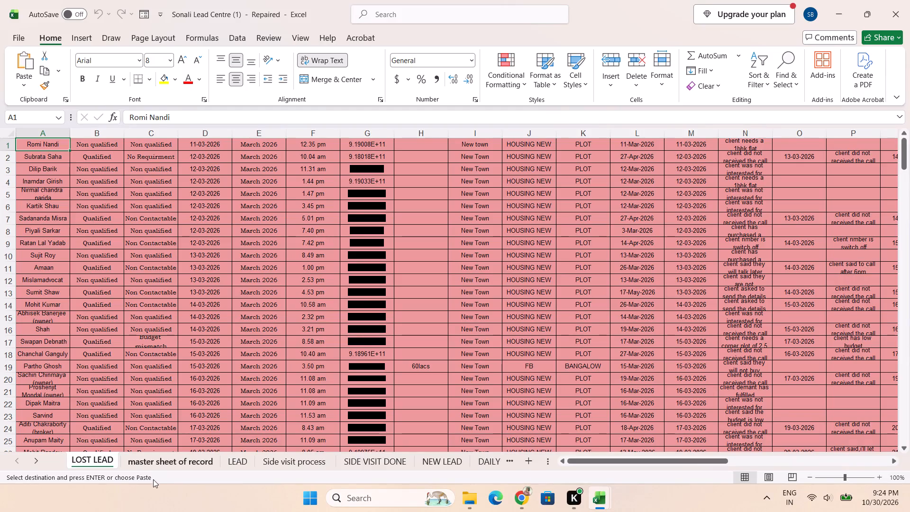
Examine the master sheet of record and the LEAD sheet, including the contents of the first lead's STATUS cell C2.
{"action": "left_click", "coordinate": [157, 466]}
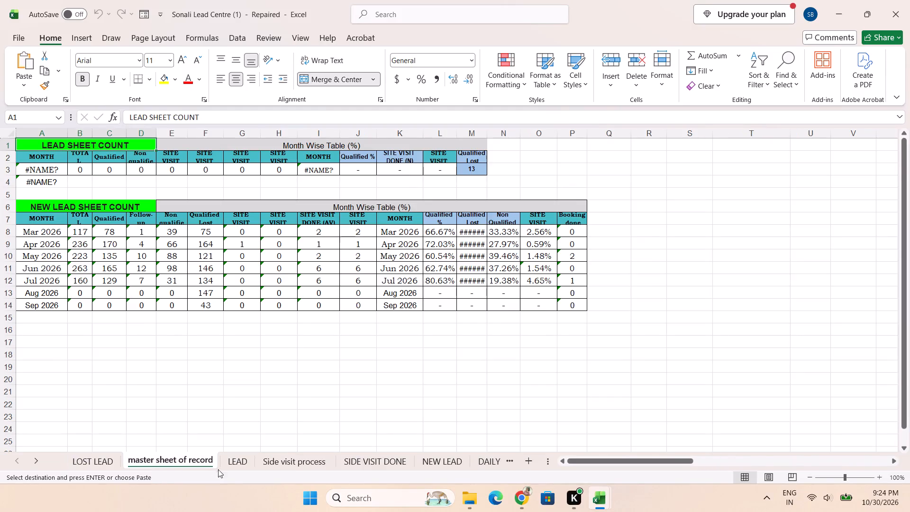
{"action": "left_click", "coordinate": [239, 463]}
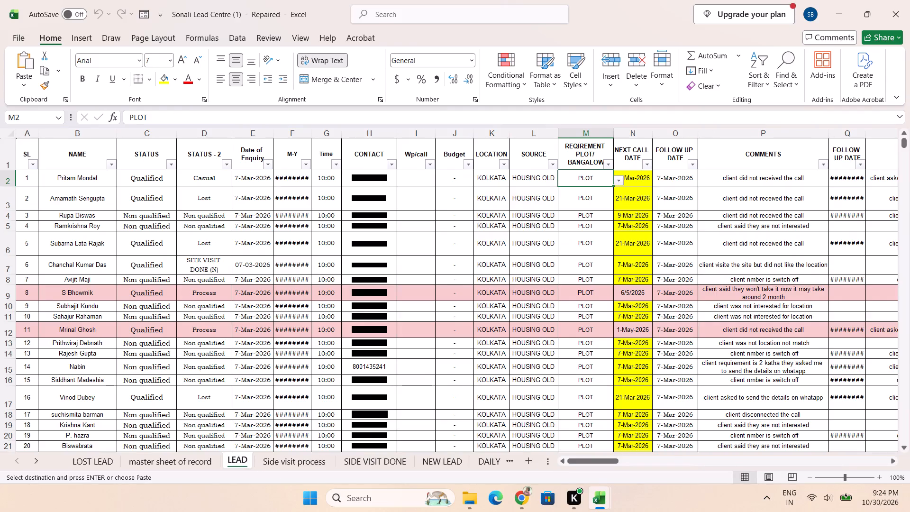
{"action": "left_click", "coordinate": [150, 183]}
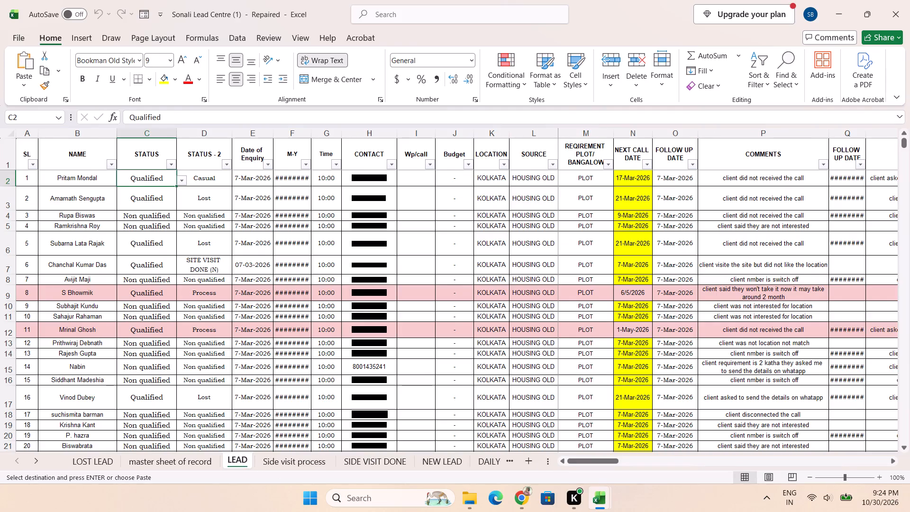
{"action": "double_click", "coordinate": [163, 182]}
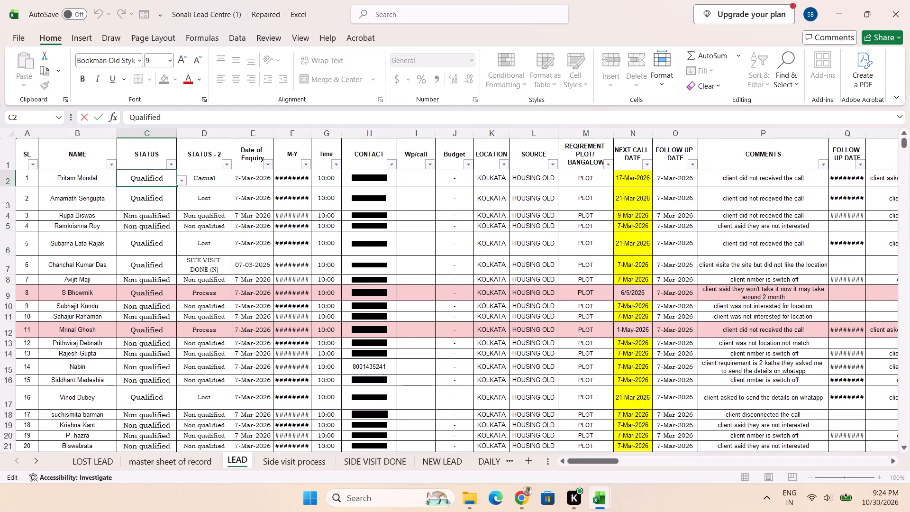
{"action": "left_click", "coordinate": [260, 337]}
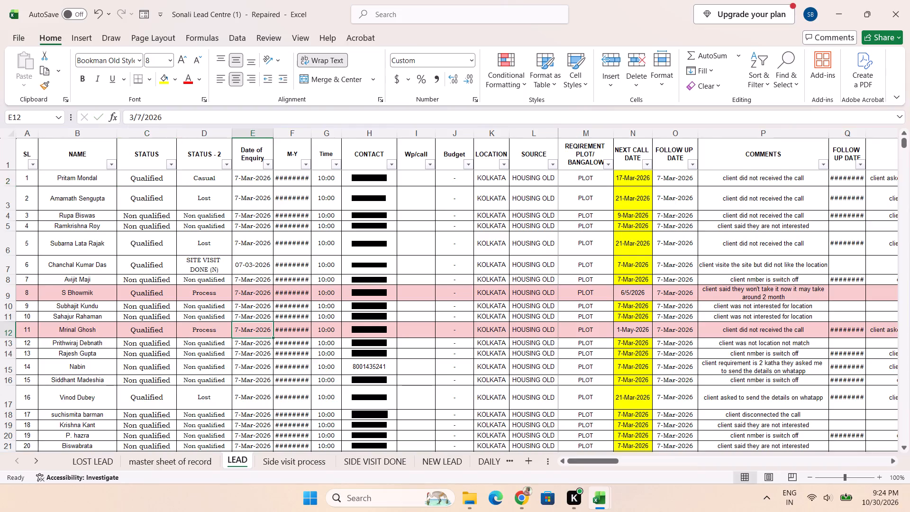
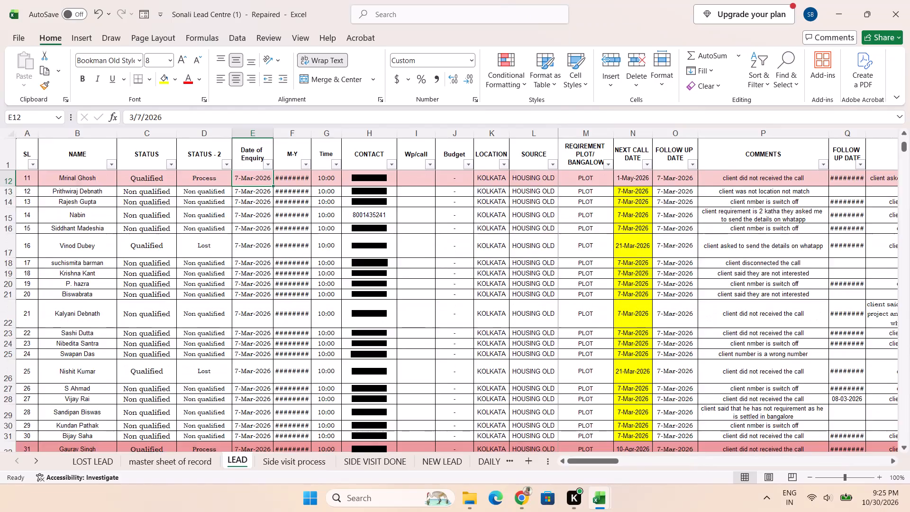
Examine the values available in the STATUS - 2 column's filter on the LEAD sheet and close it without filtering.
{"action": "scroll", "coordinate": [260, 337], "scroll_direction": "down", "scroll_amount": 4}
{"action": "scroll", "coordinate": [260, 337], "scroll_direction": "up", "scroll_amount": 7}
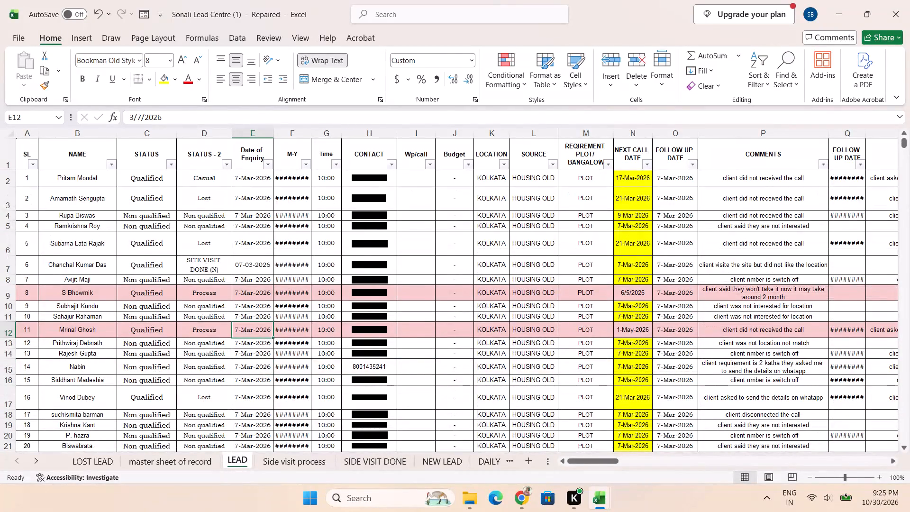
{"action": "left_click", "coordinate": [225, 168]}
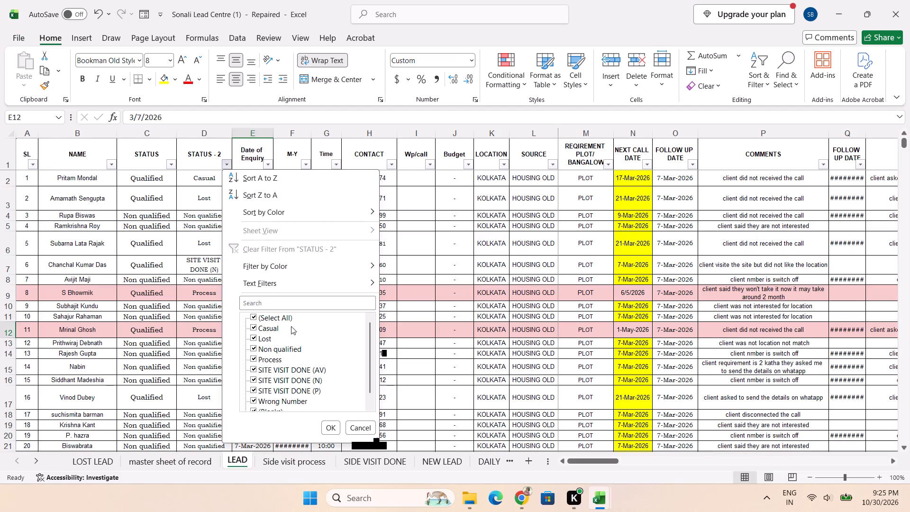
{"action": "scroll", "coordinate": [290, 325], "scroll_direction": "down", "scroll_amount": 4}
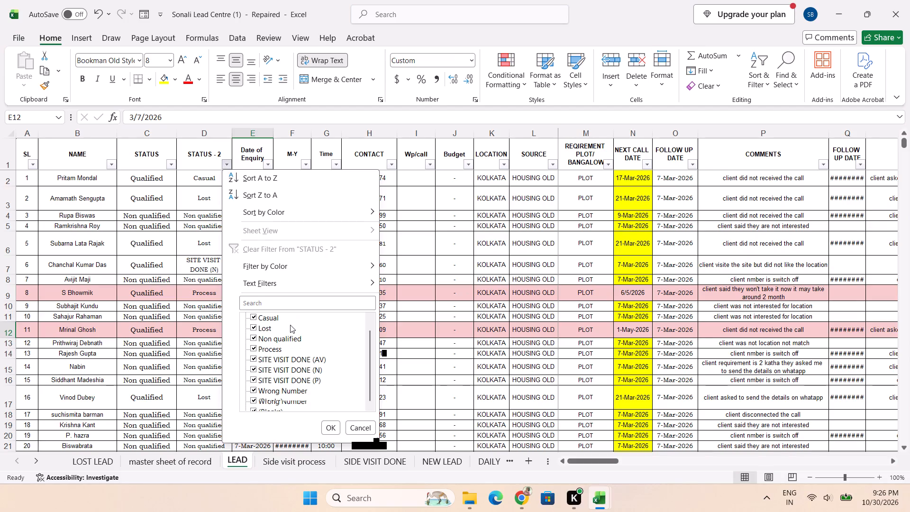
{"action": "scroll", "coordinate": [290, 325], "scroll_direction": "up", "scroll_amount": 2}
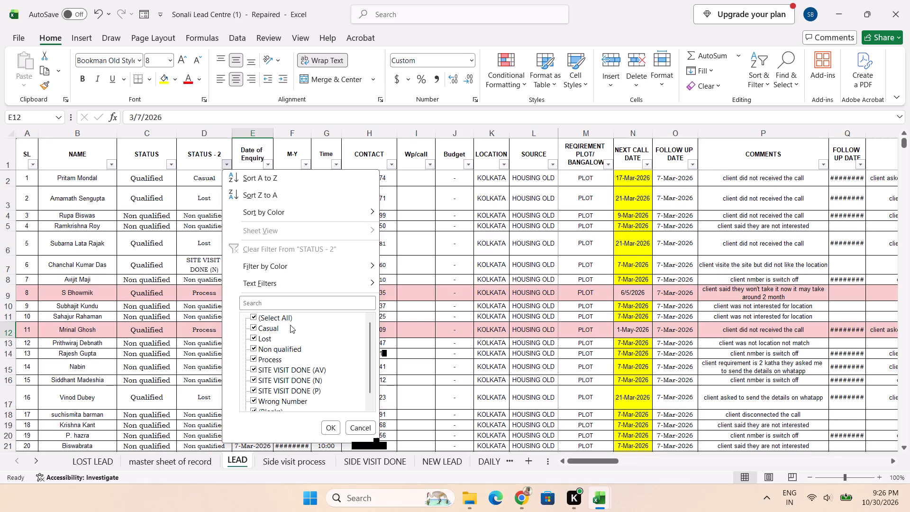
{"action": "scroll", "coordinate": [290, 325], "scroll_direction": "down", "scroll_amount": 2}
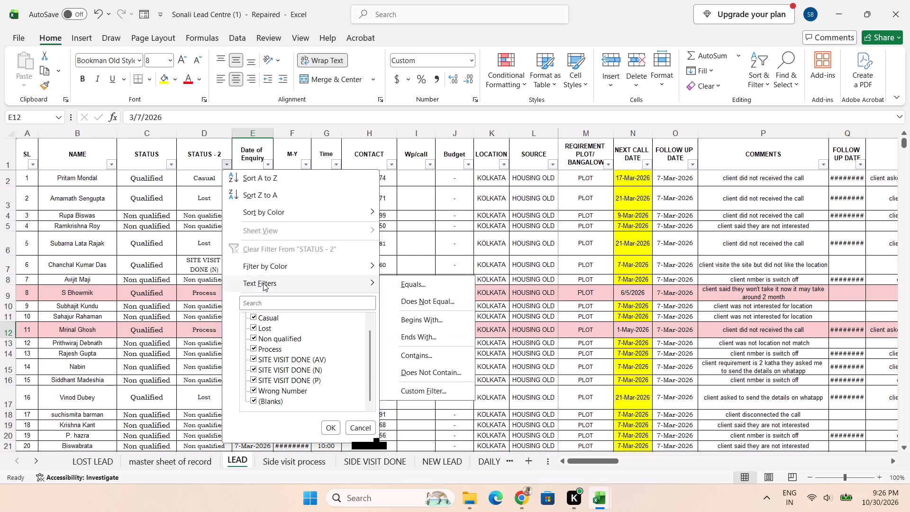
{"action": "left_click", "coordinate": [198, 183]}
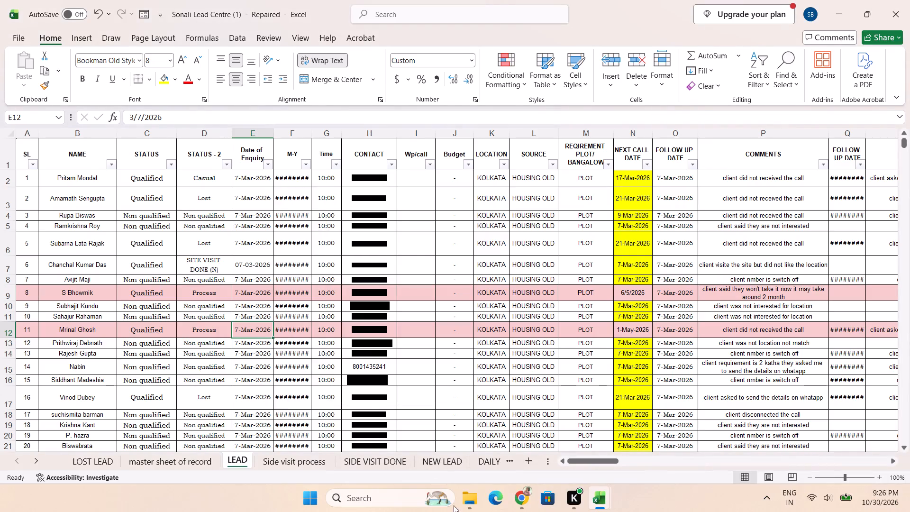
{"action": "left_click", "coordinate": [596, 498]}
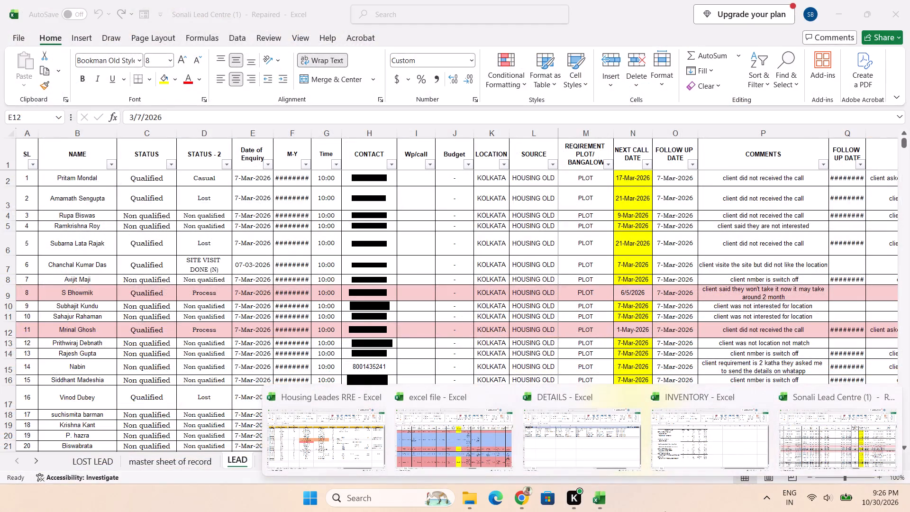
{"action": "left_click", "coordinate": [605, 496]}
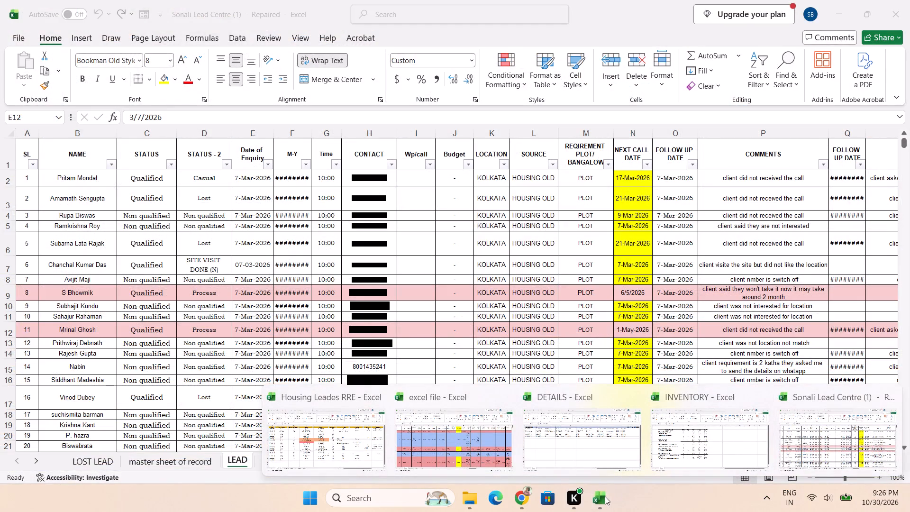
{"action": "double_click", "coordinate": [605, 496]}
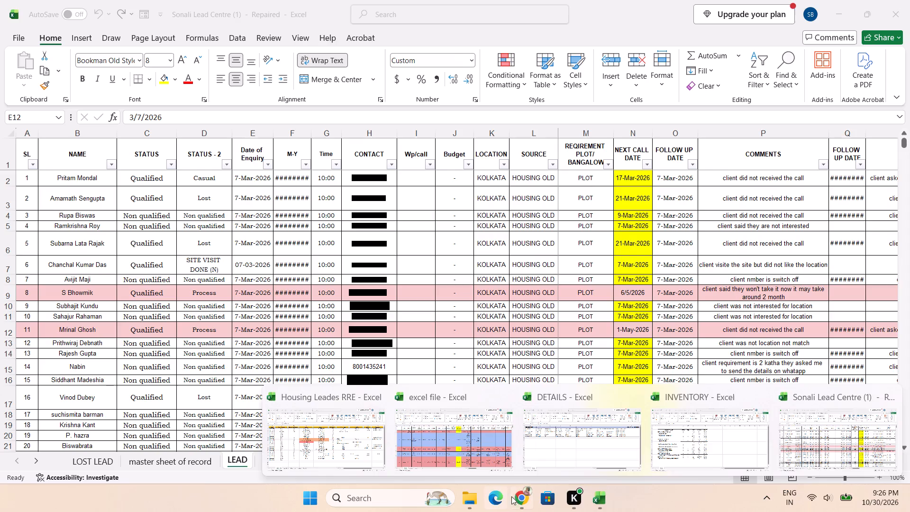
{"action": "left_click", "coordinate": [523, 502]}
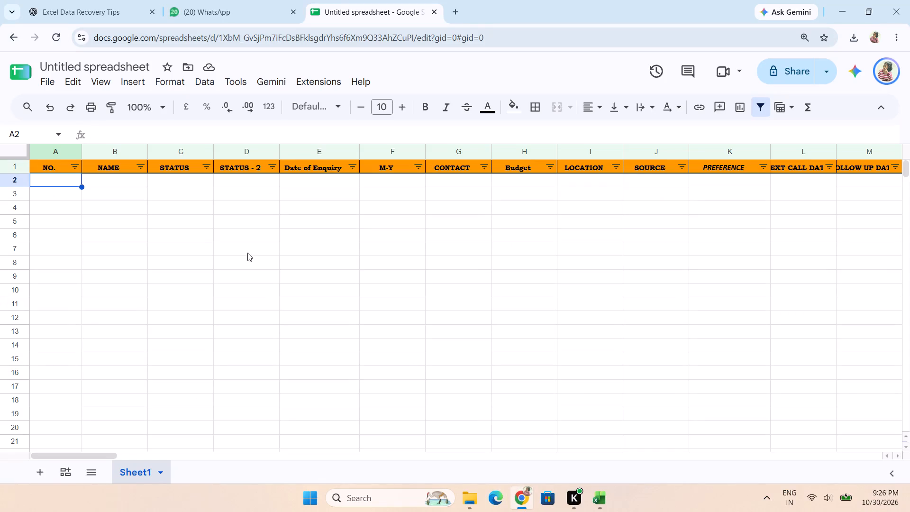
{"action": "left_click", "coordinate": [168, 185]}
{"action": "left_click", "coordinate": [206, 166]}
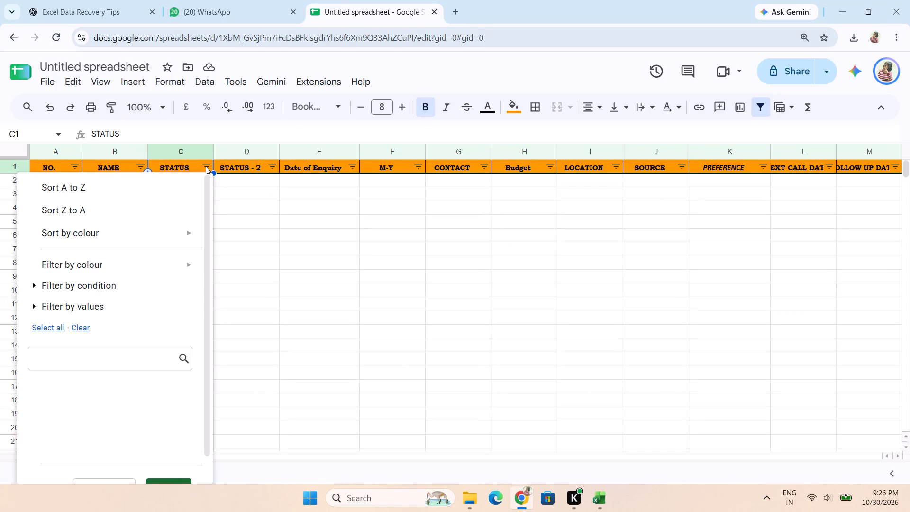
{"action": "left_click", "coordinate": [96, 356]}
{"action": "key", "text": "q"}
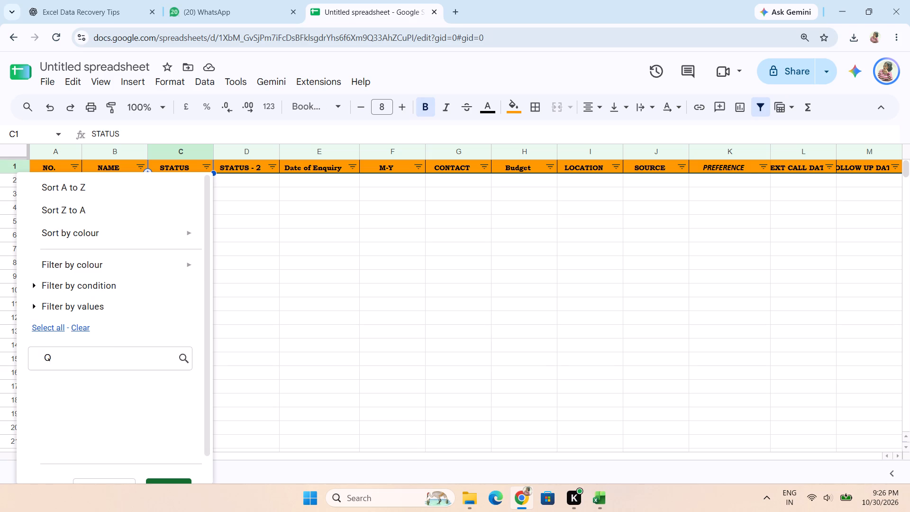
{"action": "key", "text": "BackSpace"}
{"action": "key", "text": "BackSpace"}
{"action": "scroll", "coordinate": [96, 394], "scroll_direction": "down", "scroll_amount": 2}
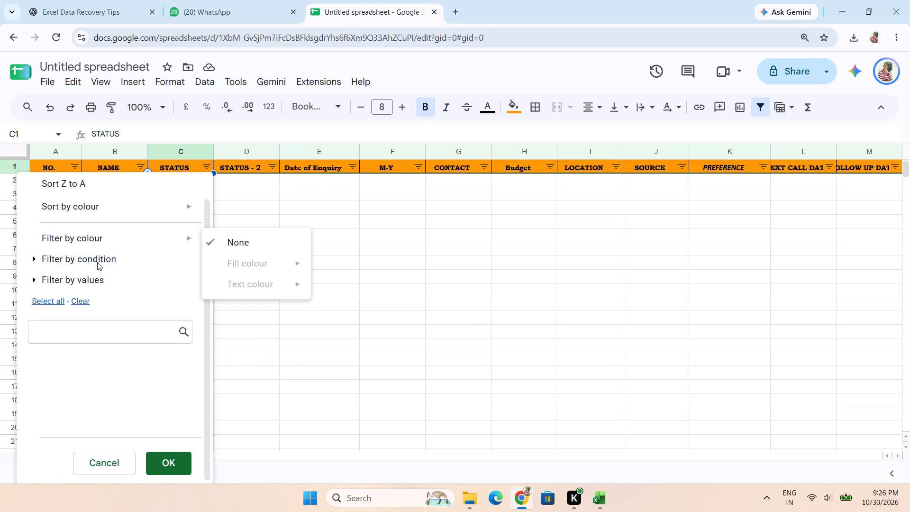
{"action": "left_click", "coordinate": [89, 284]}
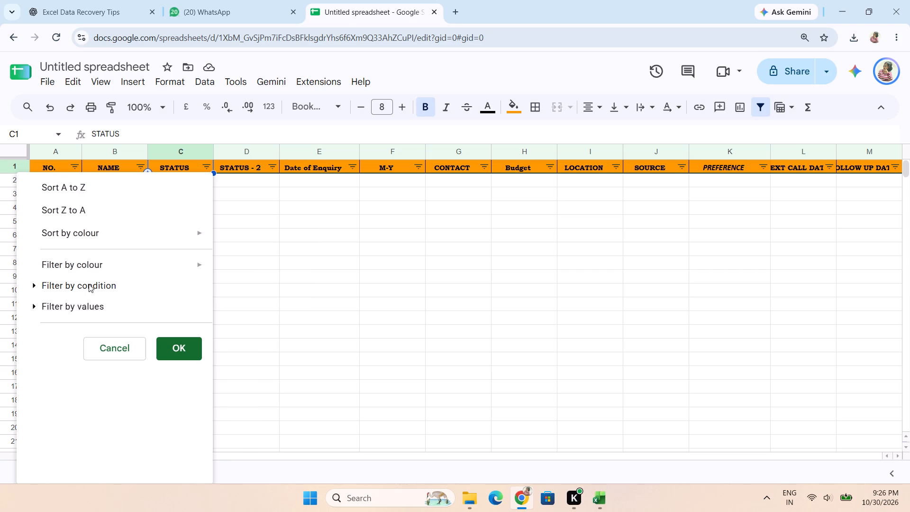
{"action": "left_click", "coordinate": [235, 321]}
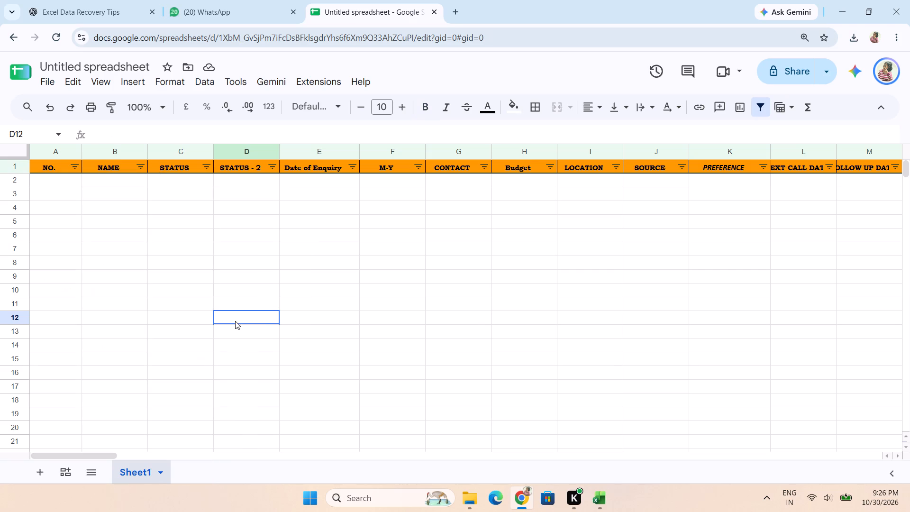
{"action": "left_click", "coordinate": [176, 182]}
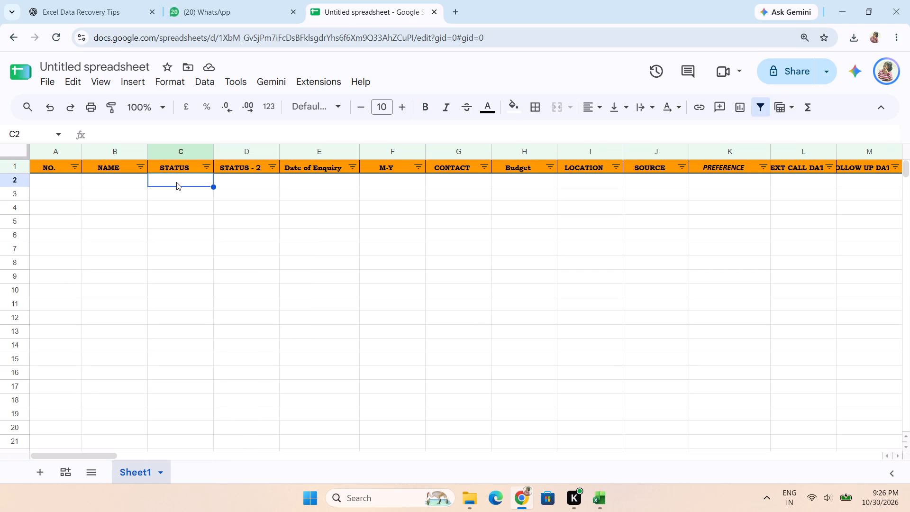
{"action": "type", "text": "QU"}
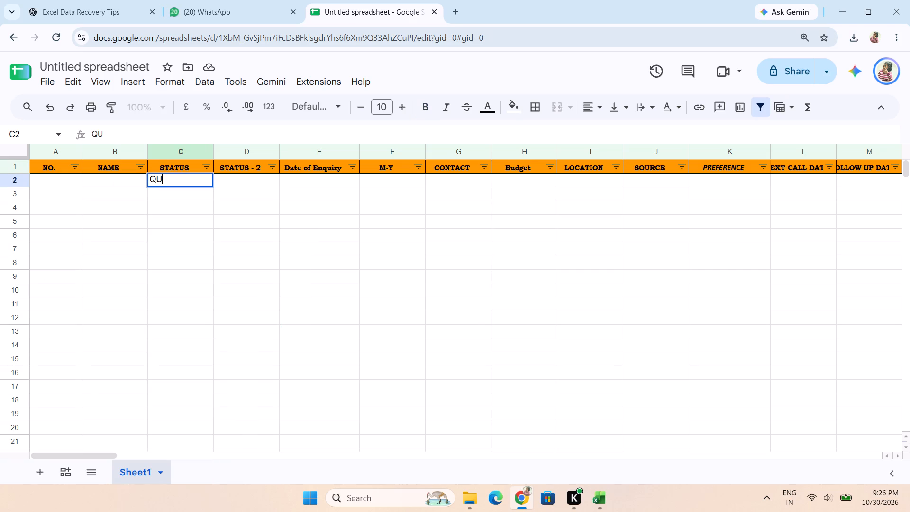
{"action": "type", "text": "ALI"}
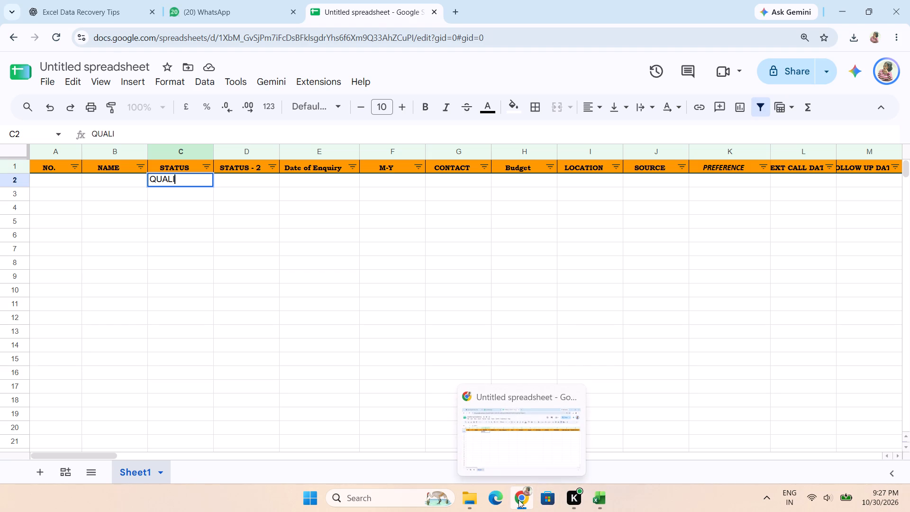
Copy the Qualified status from C2 of the Sonali Lead Centre (1) LEAD sheet into C2 of the Google Sheets tracker.
{"action": "left_click", "coordinate": [600, 501]}
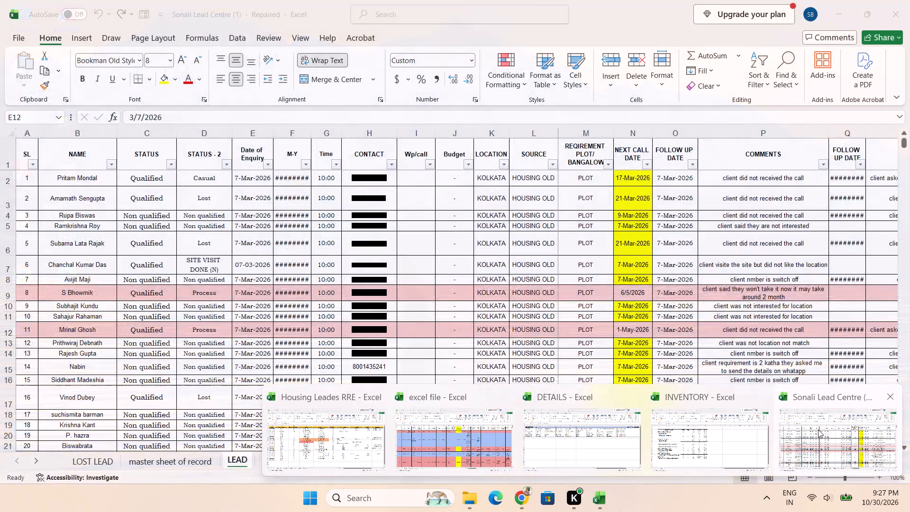
{"action": "left_click", "coordinate": [818, 430]}
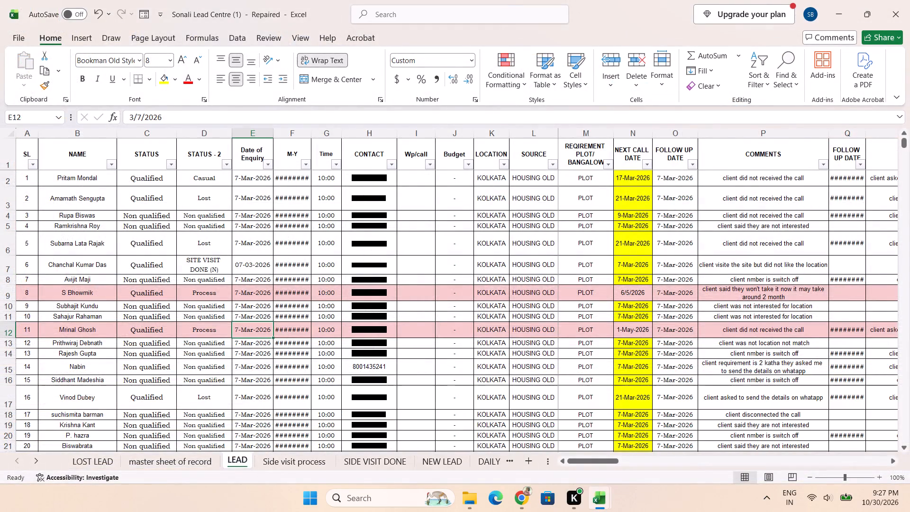
{"action": "left_click", "coordinate": [156, 183]}
{"action": "key", "text": "ctrl+c"}
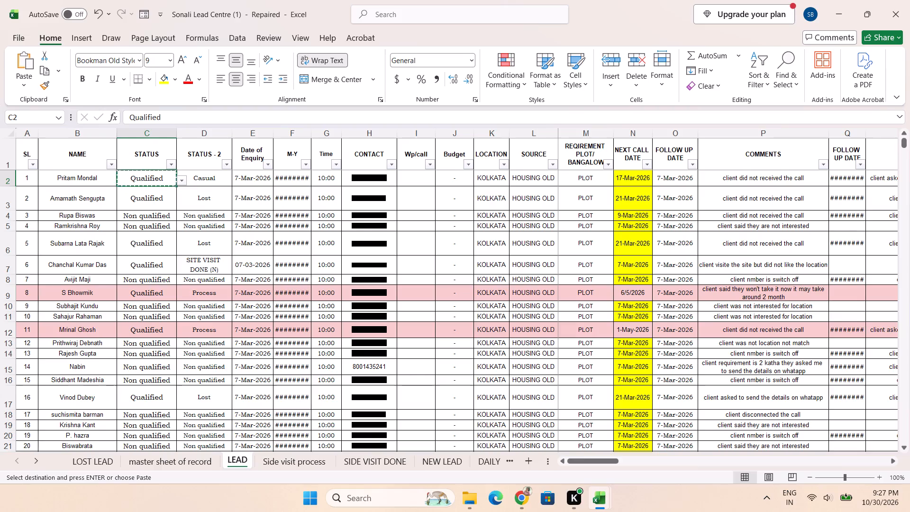
{"action": "left_click", "coordinate": [513, 498]}
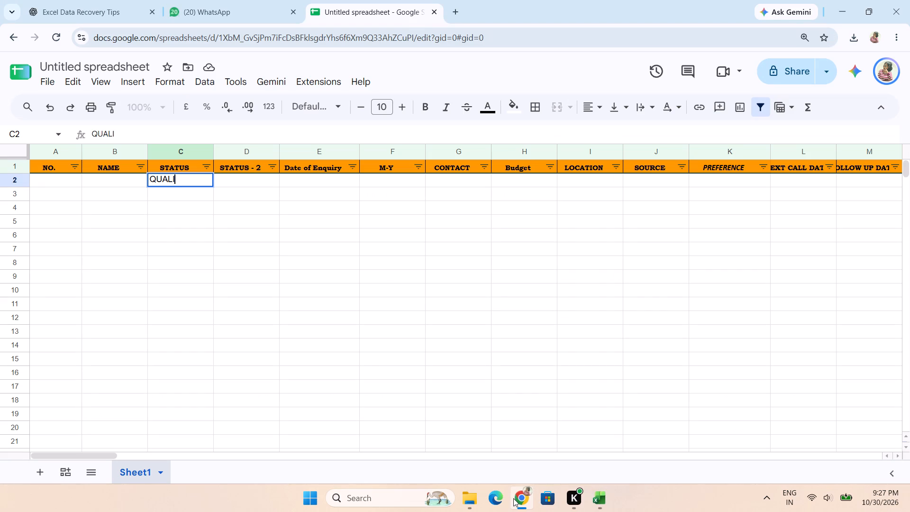
{"action": "left_click", "coordinate": [194, 177]}
{"action": "left_click_drag", "start_coordinate": [202, 226], "coordinate": [179, 180]}
{"action": "left_click", "coordinate": [179, 180]}
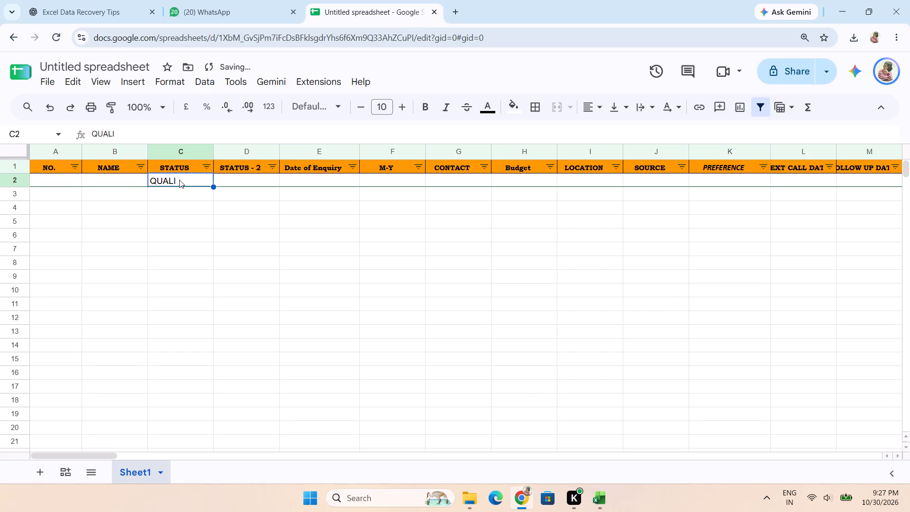
{"action": "key", "text": "ctrl+v"}
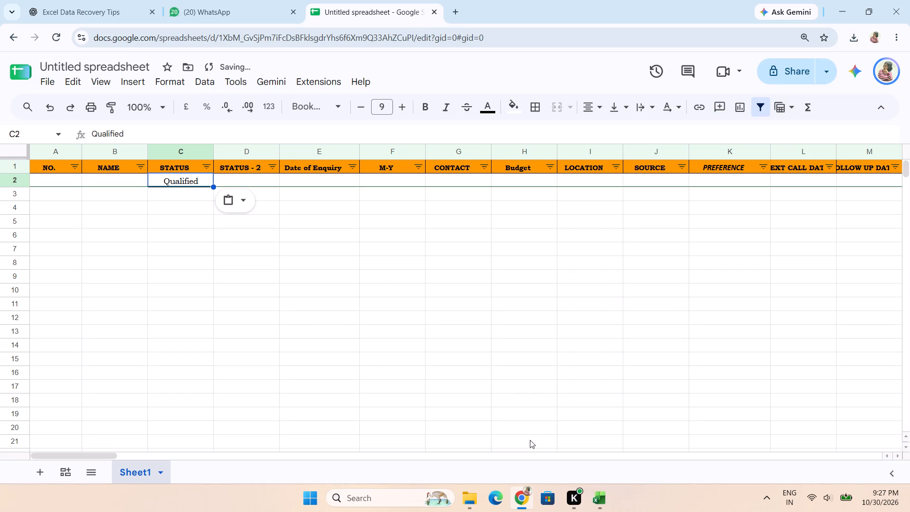
Copy a Non qualified entry from the Excel LEAD sheet's STATUS column into C3 of the Google Sheets tracker.
{"action": "left_click", "coordinate": [522, 493]}
{"action": "left_click", "coordinate": [522, 493]}
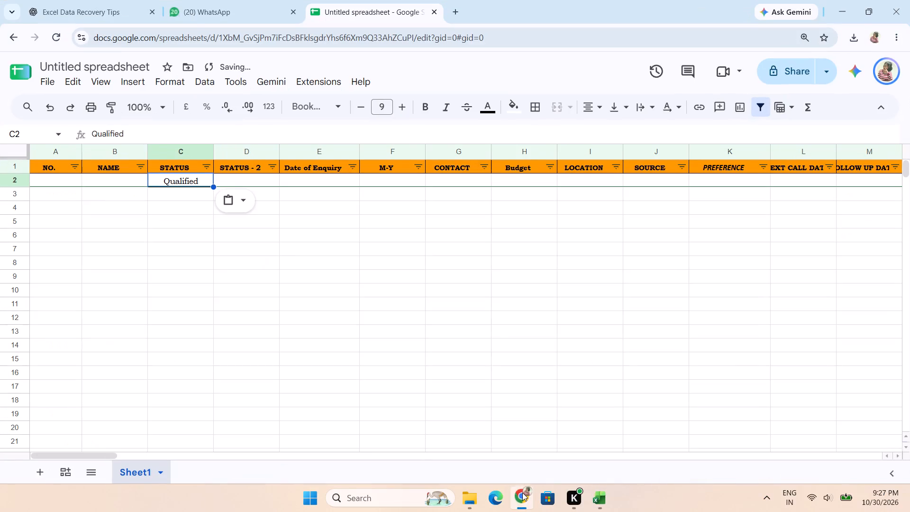
{"action": "left_click", "coordinate": [522, 493]}
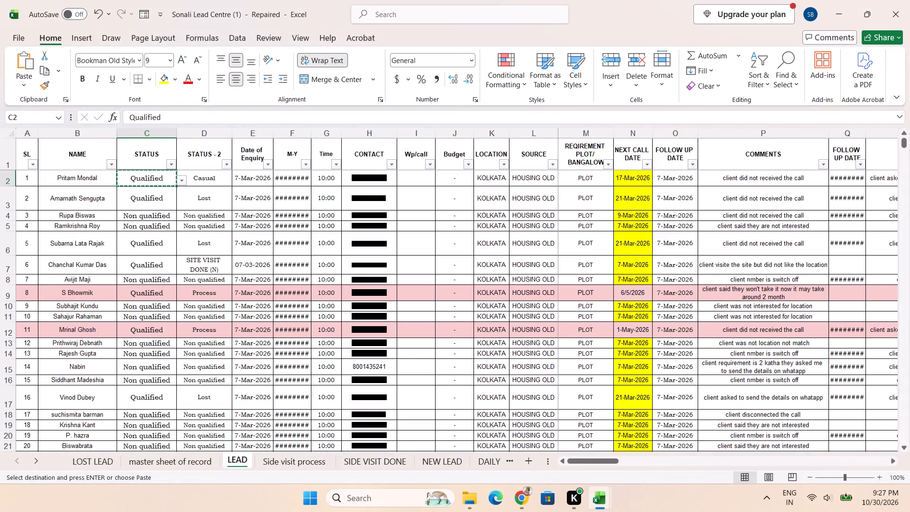
{"action": "left_click", "coordinate": [146, 221]}
{"action": "key", "text": "ctrl+c"}
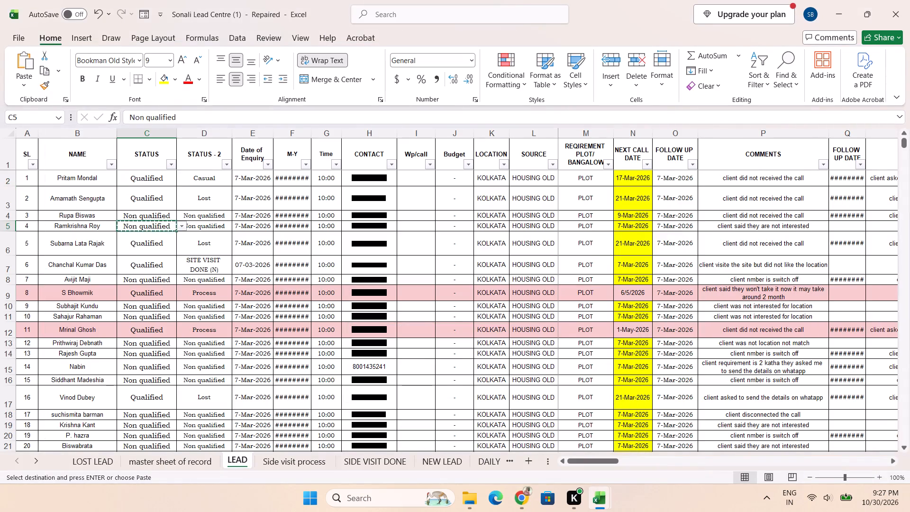
{"action": "left_click", "coordinate": [519, 503]}
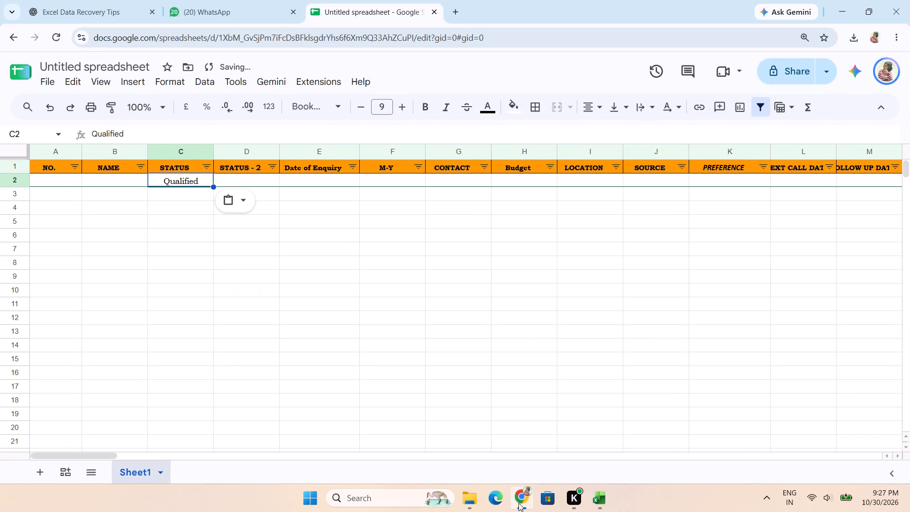
{"action": "left_click", "coordinate": [161, 195]}
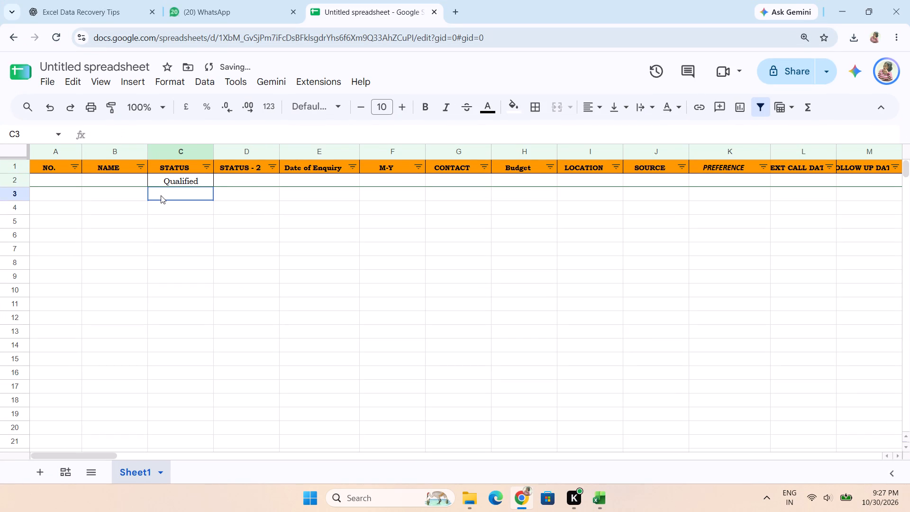
{"action": "key", "text": "ctrl+v"}
{"action": "left_click", "coordinate": [187, 265]}
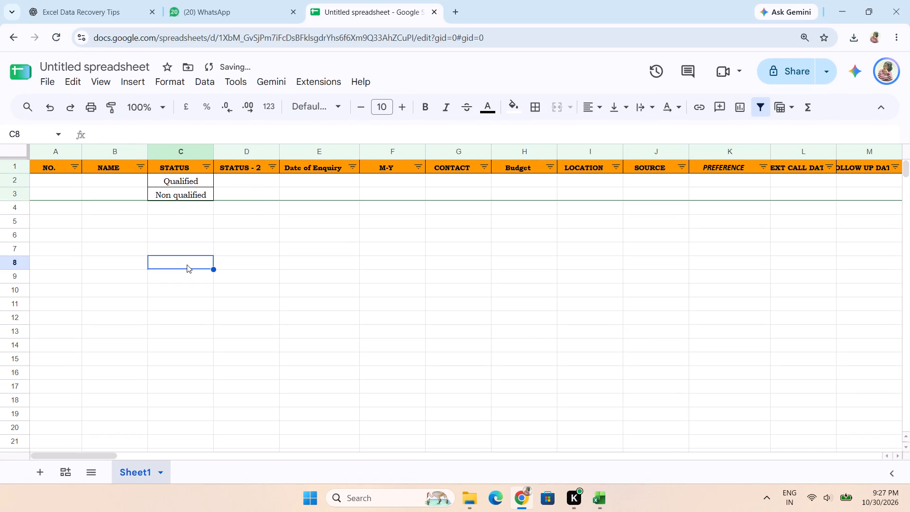
Copy the Non qualified entry in D4 of the Excel LEAD sheet's STATUS - 2 column into D2 of the Google Sheets tracker.
{"action": "left_click", "coordinate": [524, 495]}
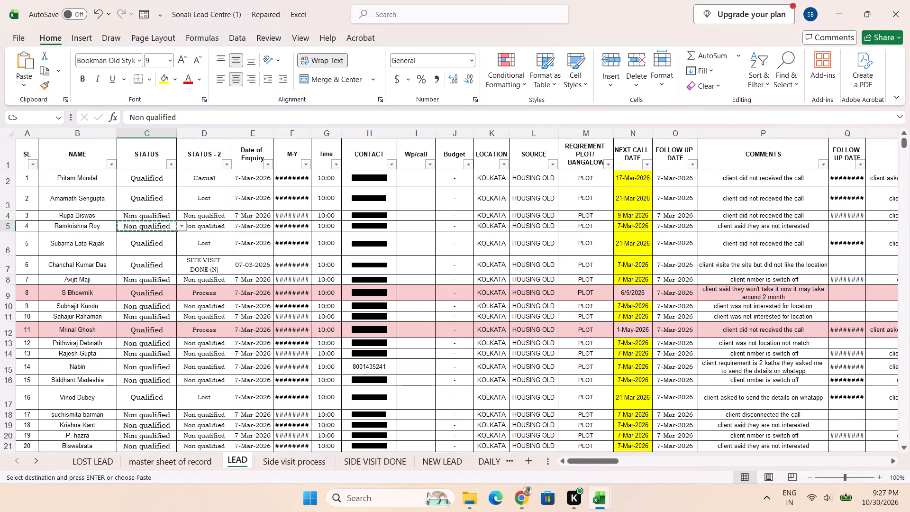
{"action": "left_click", "coordinate": [206, 217]}
{"action": "key", "text": "ctrl+c"}
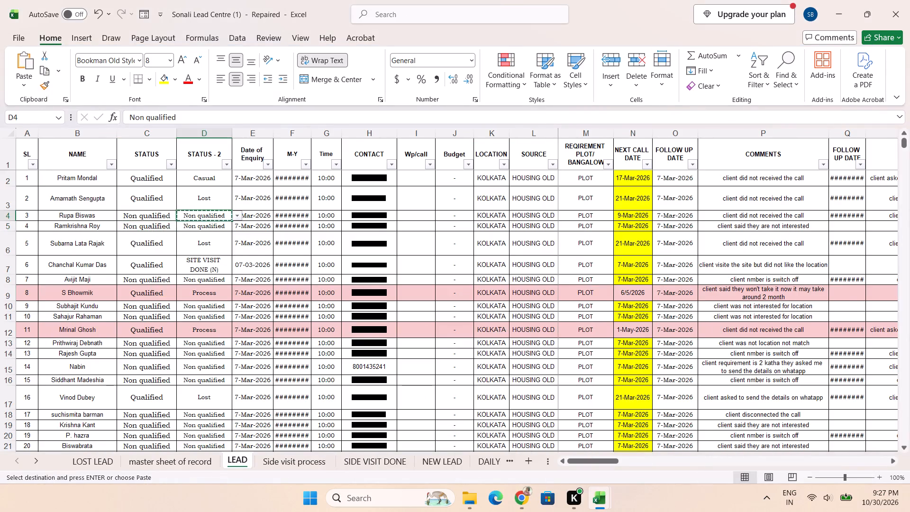
{"action": "left_click", "coordinate": [519, 499]}
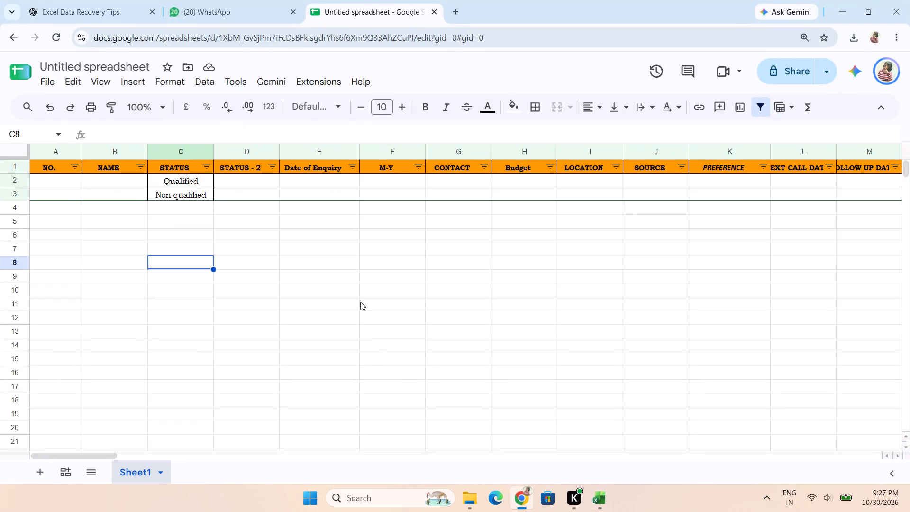
{"action": "left_click", "coordinate": [254, 178]}
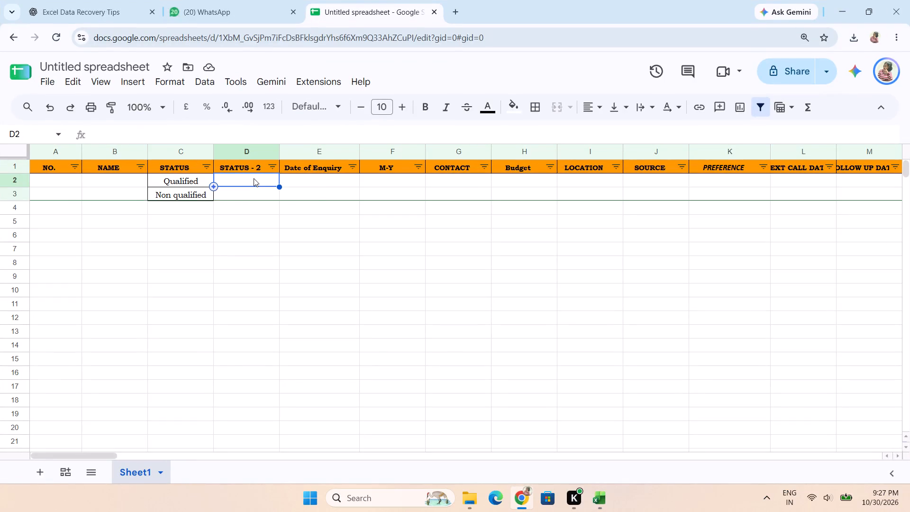
{"action": "key", "text": "ctrl+v"}
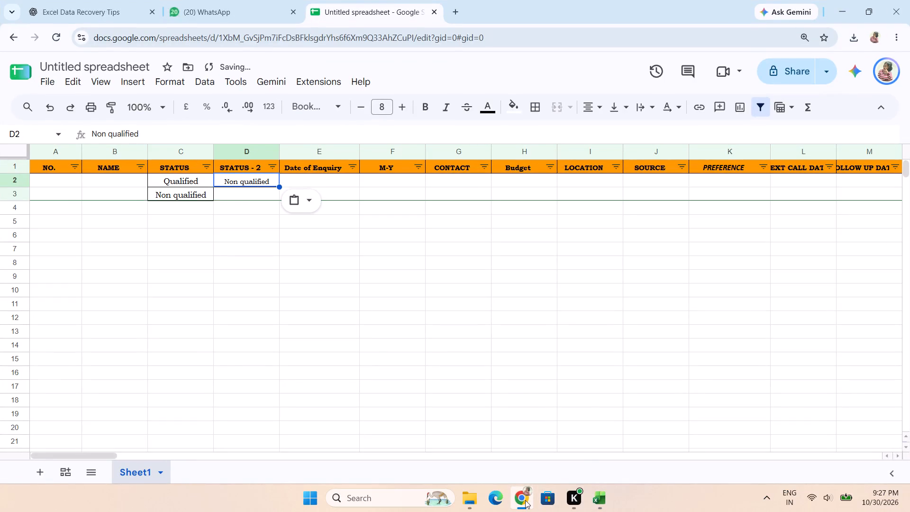
Copy the SITE VISIT DONE (N) entry from D7 of the Excel LEAD sheet into D3 of the Google Sheets tracker.
{"action": "left_click", "coordinate": [525, 500]}
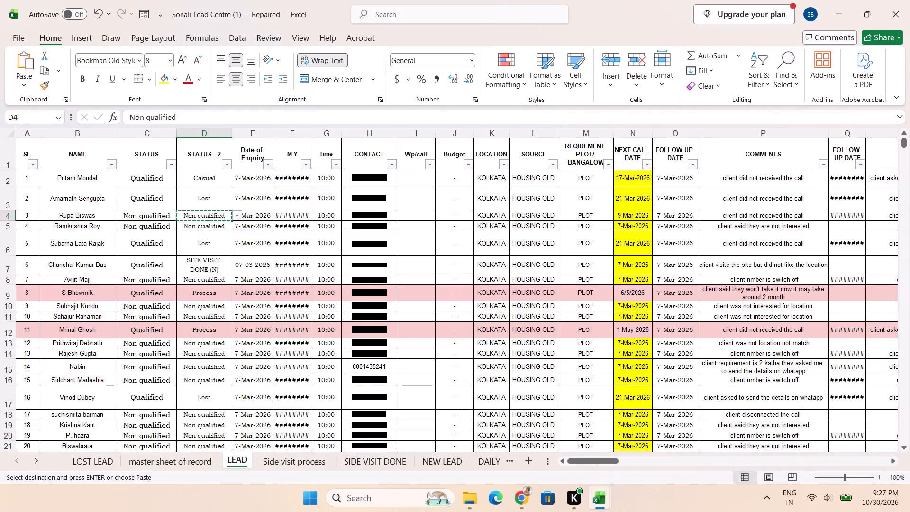
{"action": "left_click", "coordinate": [210, 260]}
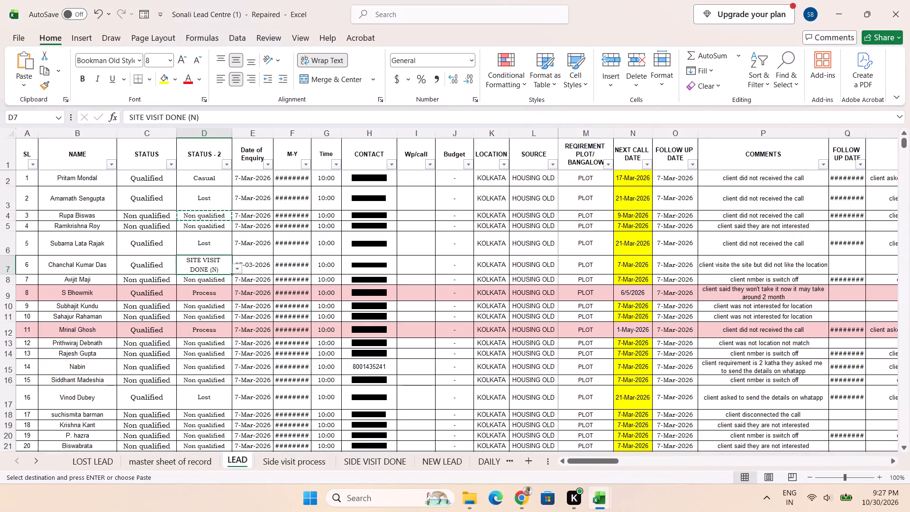
{"action": "key", "text": "ctrl+c"}
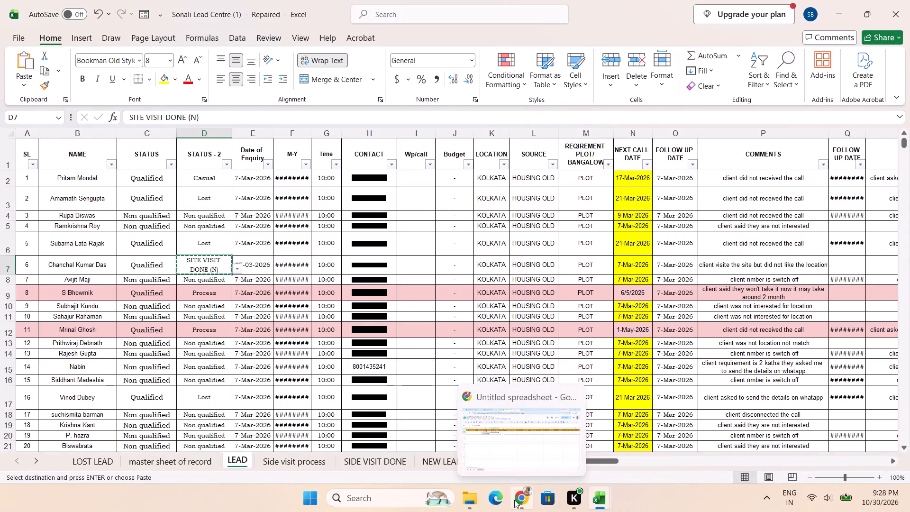
{"action": "left_click", "coordinate": [514, 500]}
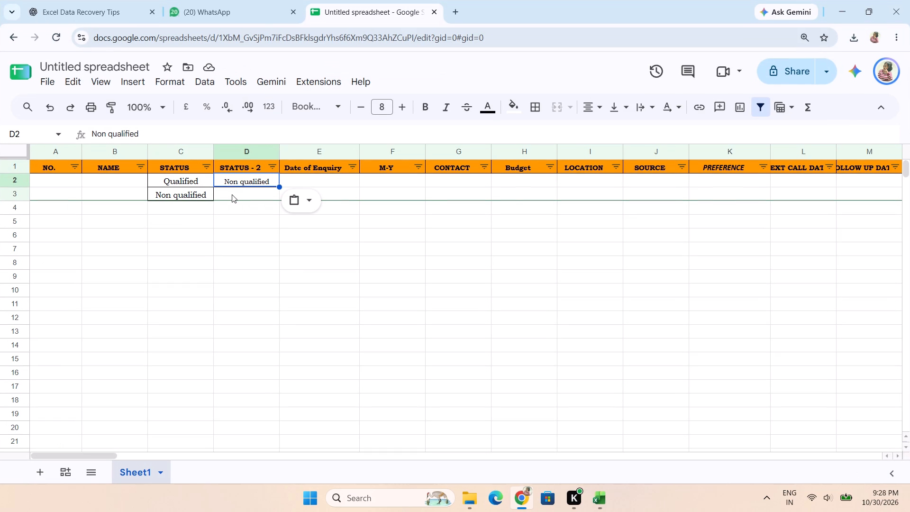
{"action": "left_click", "coordinate": [232, 194]}
{"action": "key", "text": "ctrl+v"}
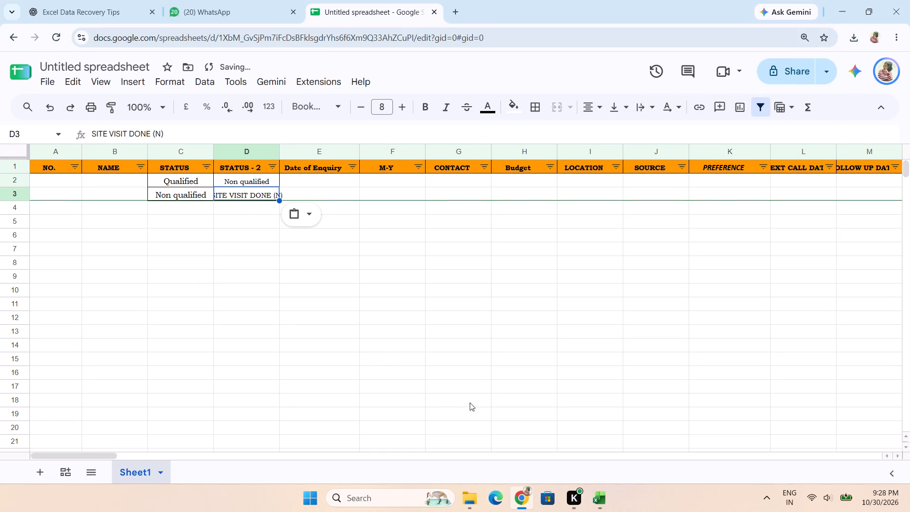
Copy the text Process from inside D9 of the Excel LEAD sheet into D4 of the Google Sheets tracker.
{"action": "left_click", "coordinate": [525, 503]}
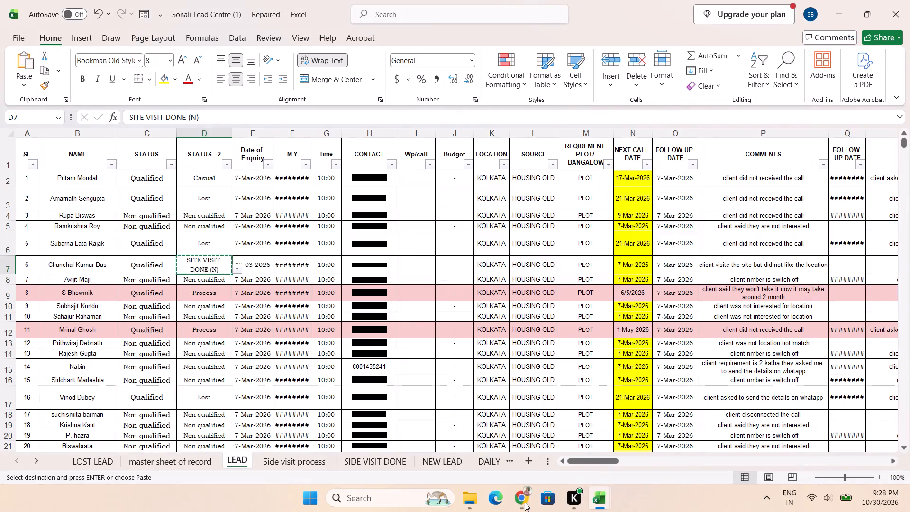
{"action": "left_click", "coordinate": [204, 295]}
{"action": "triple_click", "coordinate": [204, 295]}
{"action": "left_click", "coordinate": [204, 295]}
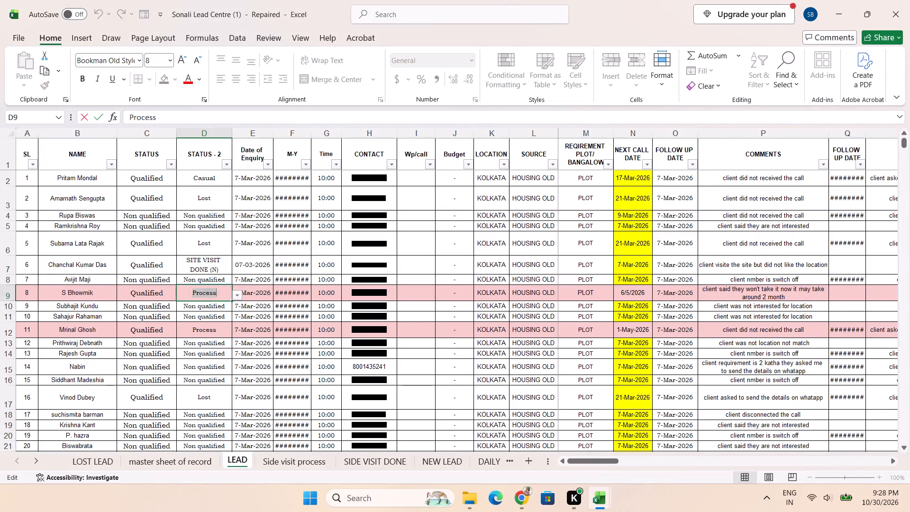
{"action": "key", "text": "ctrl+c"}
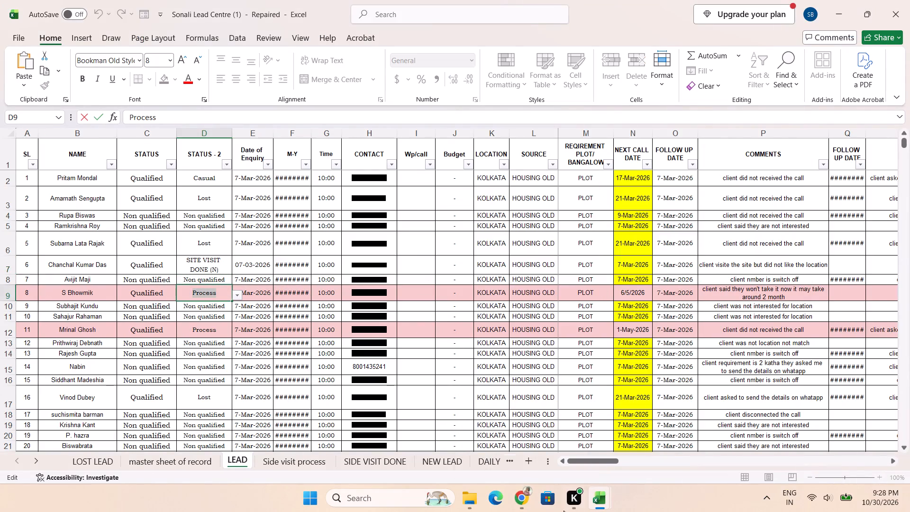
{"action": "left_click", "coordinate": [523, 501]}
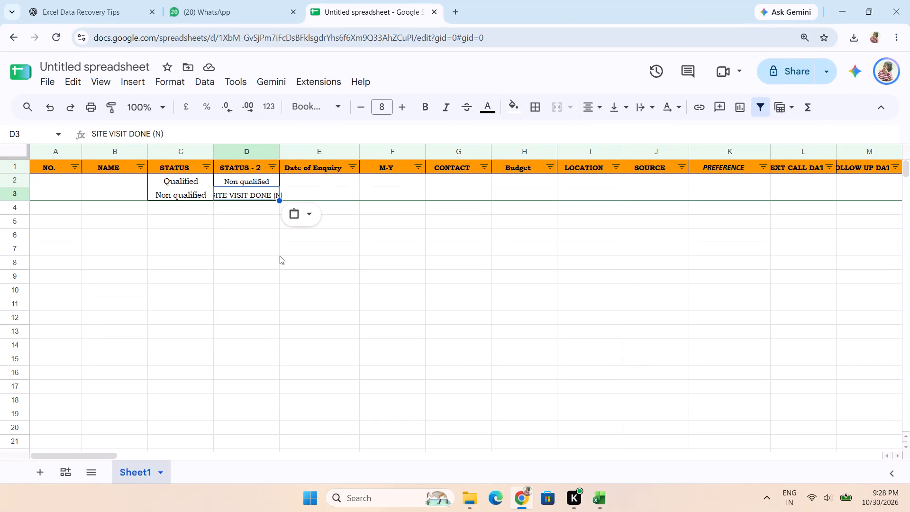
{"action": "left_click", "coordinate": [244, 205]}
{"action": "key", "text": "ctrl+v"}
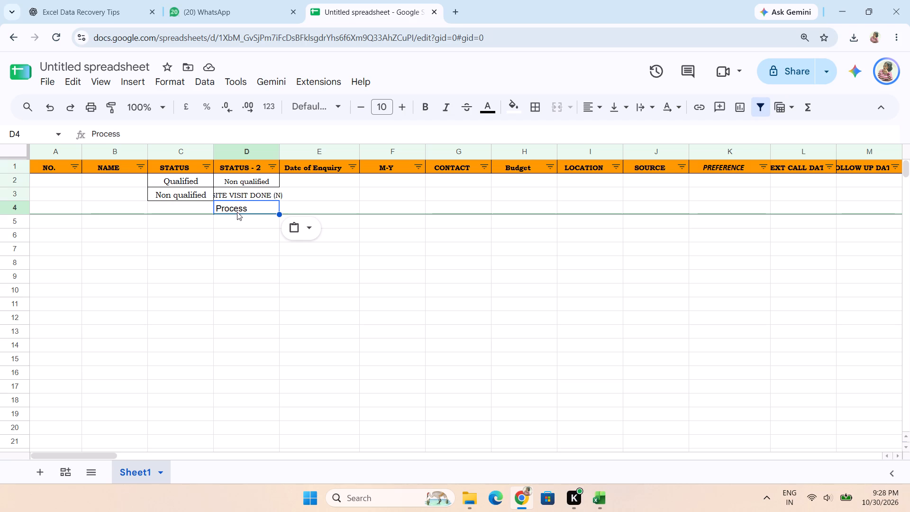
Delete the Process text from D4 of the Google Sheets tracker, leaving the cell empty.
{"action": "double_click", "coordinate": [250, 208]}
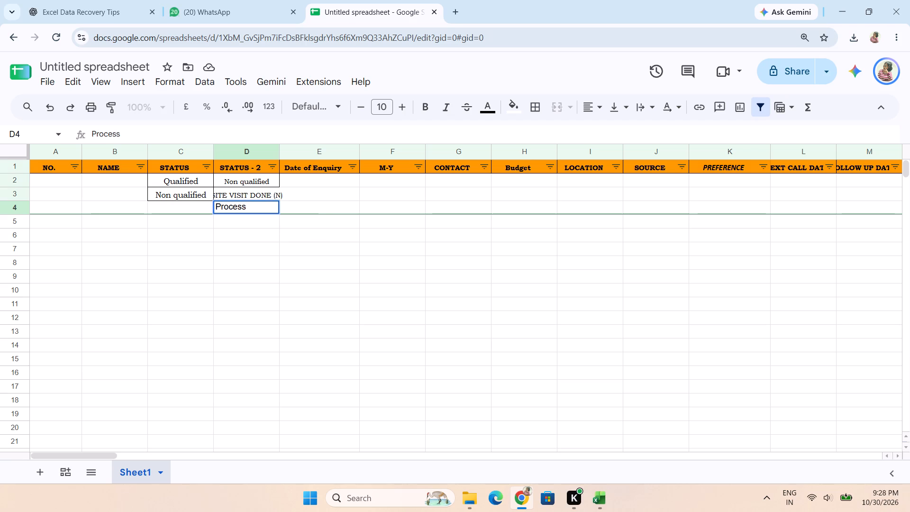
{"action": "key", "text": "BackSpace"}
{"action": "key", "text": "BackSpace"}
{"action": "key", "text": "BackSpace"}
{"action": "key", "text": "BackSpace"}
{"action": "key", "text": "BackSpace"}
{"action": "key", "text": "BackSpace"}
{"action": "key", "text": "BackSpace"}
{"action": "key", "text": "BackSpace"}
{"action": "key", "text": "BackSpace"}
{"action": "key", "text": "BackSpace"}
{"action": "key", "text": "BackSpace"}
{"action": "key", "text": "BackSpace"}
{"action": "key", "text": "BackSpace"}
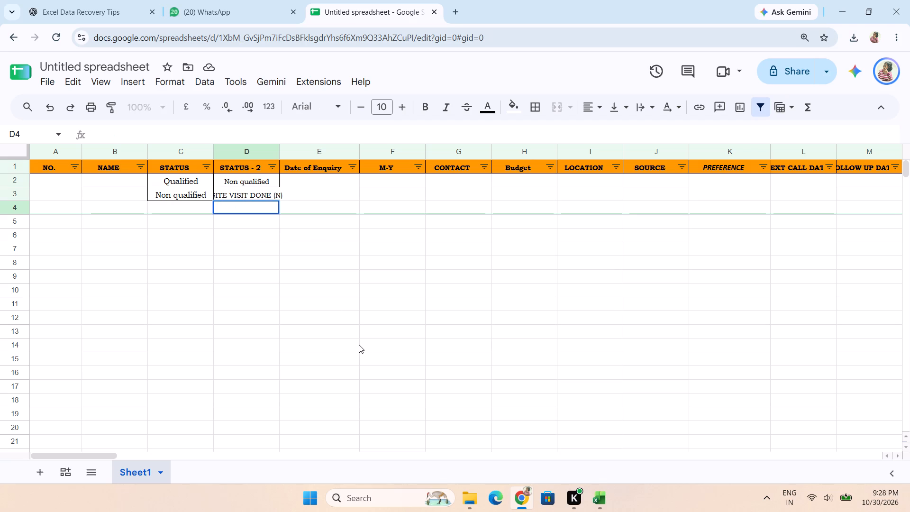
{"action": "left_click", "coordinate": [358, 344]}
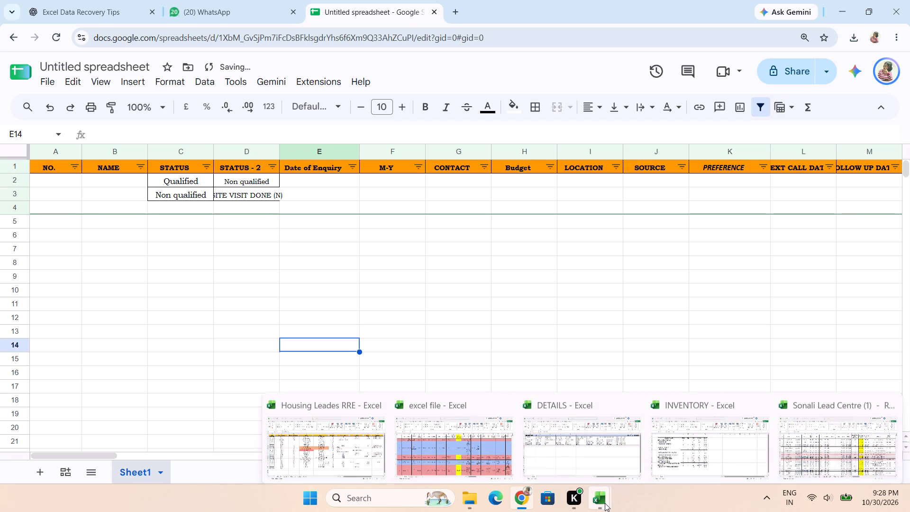
Switch back to the Sonali Lead Centre (1) workbook in Excel and examine the STATUS - 2 entries down the LEAD sheet.
{"action": "left_click", "coordinate": [607, 503]}
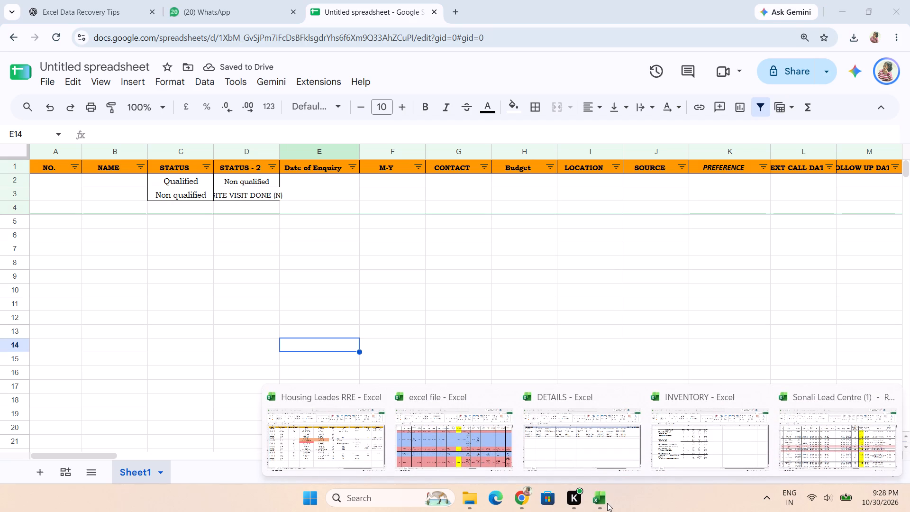
{"action": "left_click", "coordinate": [607, 503]}
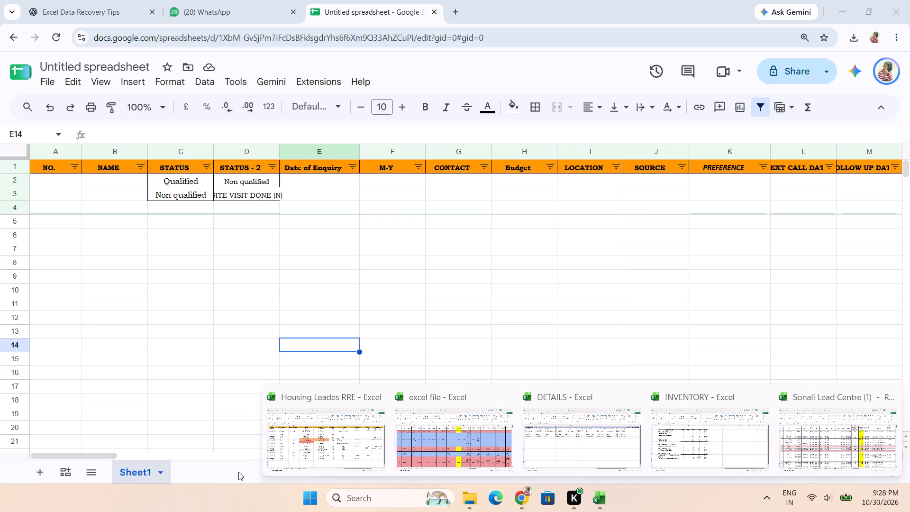
{"action": "left_click", "coordinate": [297, 448]}
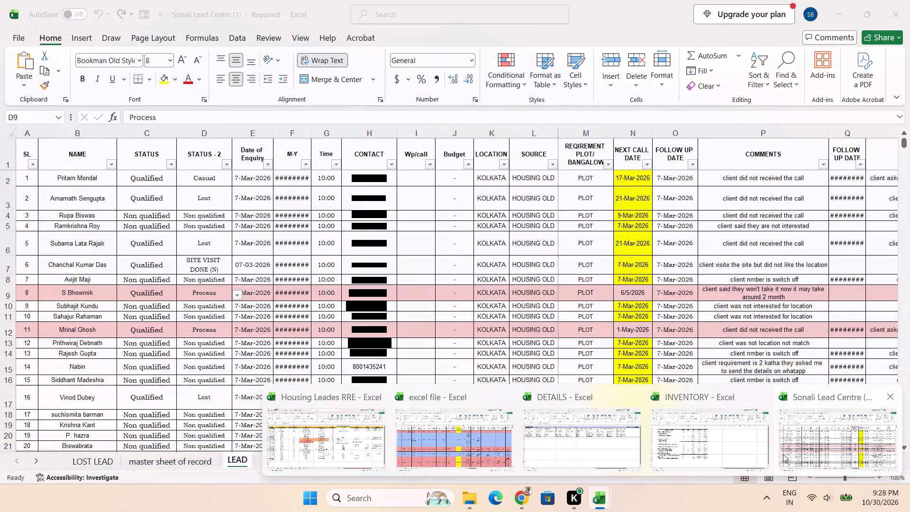
{"action": "left_click", "coordinate": [783, 454]}
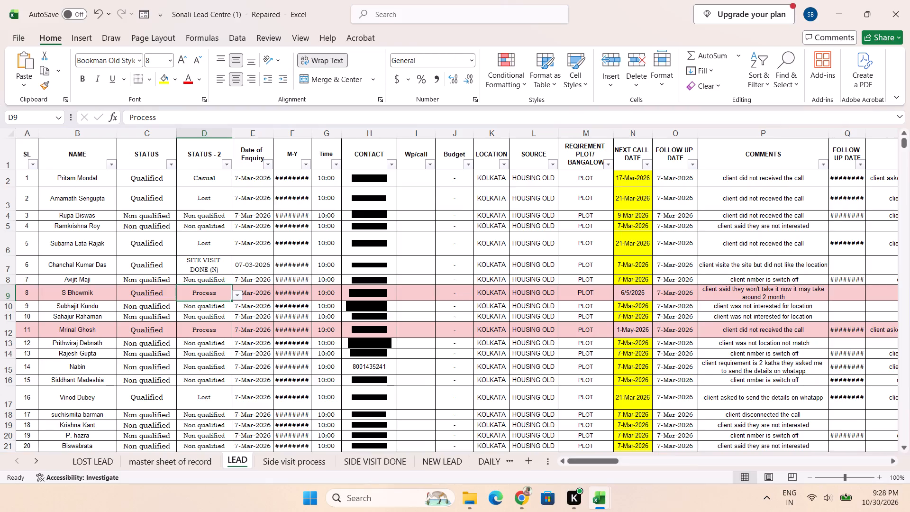
{"action": "scroll", "coordinate": [212, 373], "scroll_direction": "down", "scroll_amount": 2}
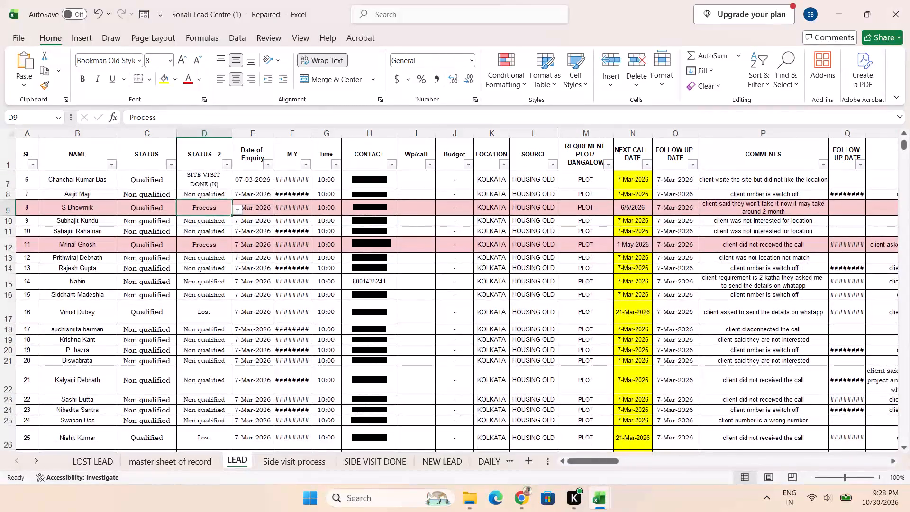
{"action": "left_click", "coordinate": [203, 312]}
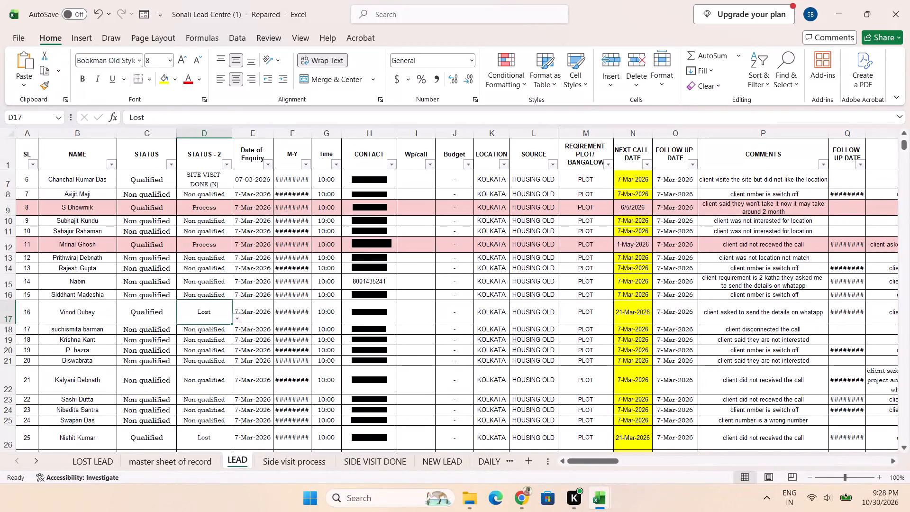
{"action": "scroll", "coordinate": [203, 312], "scroll_direction": "down", "scroll_amount": 1}
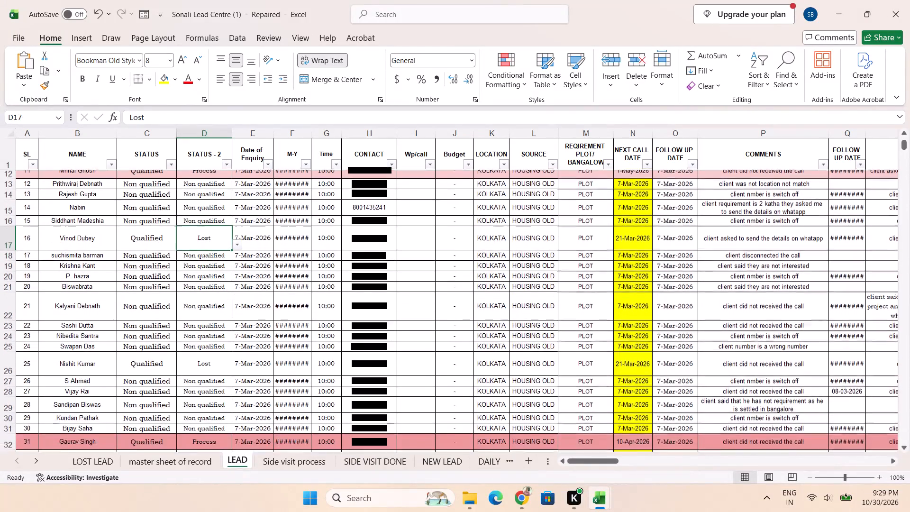
{"action": "scroll", "coordinate": [203, 312], "scroll_direction": "down", "scroll_amount": 4}
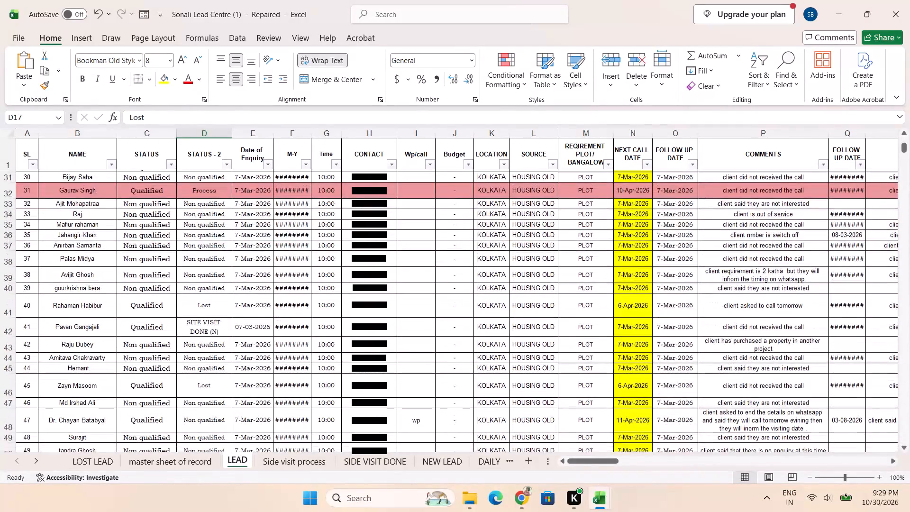
{"action": "scroll", "coordinate": [203, 312], "scroll_direction": "down", "scroll_amount": 1}
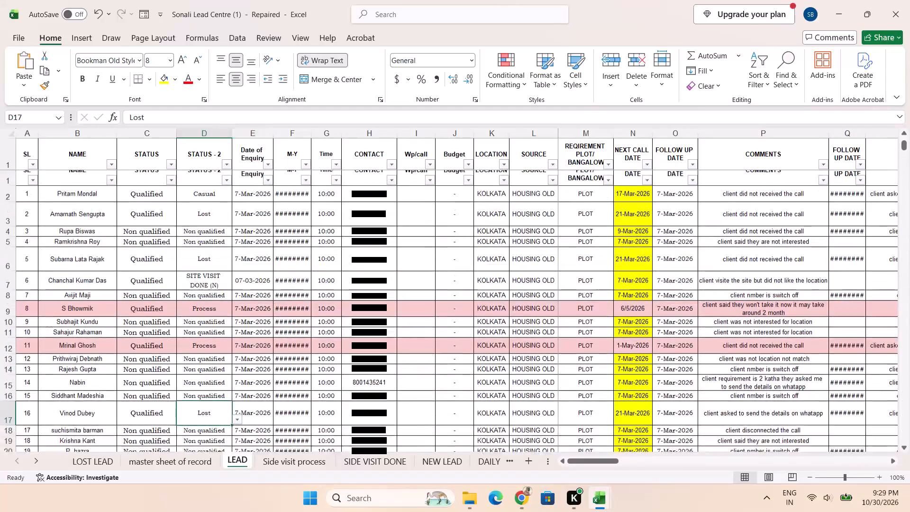
Filter the LEAD sheet's STATUS - 2 column to exclude Lost and blank entries.
{"action": "left_click", "coordinate": [227, 165]}
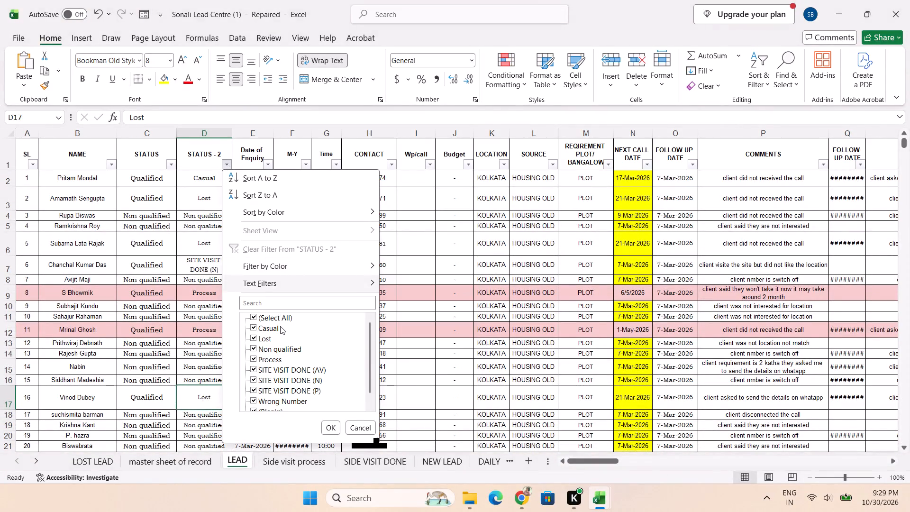
{"action": "left_click", "coordinate": [254, 338]}
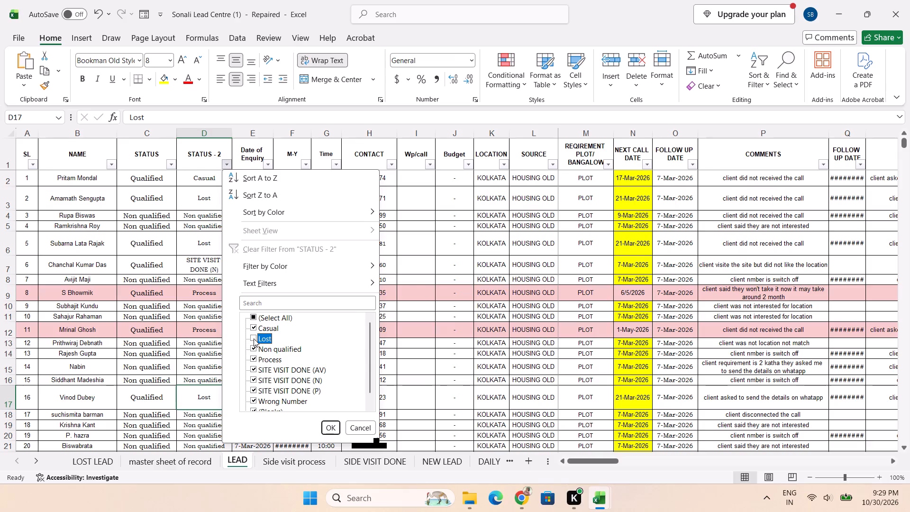
{"action": "scroll", "coordinate": [276, 380], "scroll_direction": "down", "scroll_amount": 1}
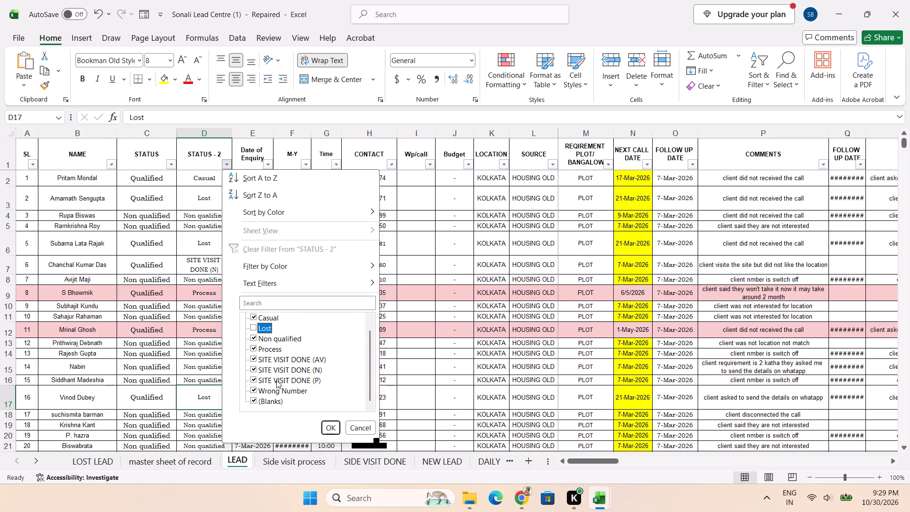
{"action": "scroll", "coordinate": [276, 380], "scroll_direction": "down", "scroll_amount": 1}
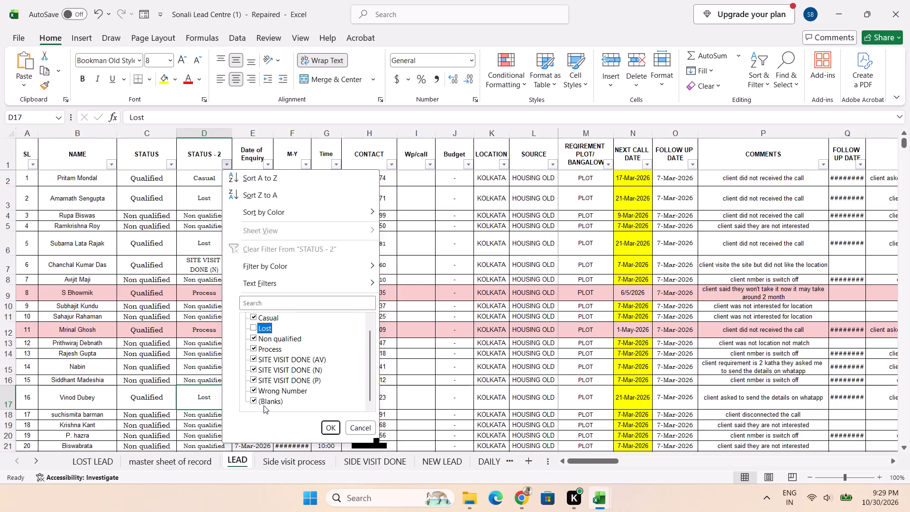
{"action": "left_click", "coordinate": [250, 397]}
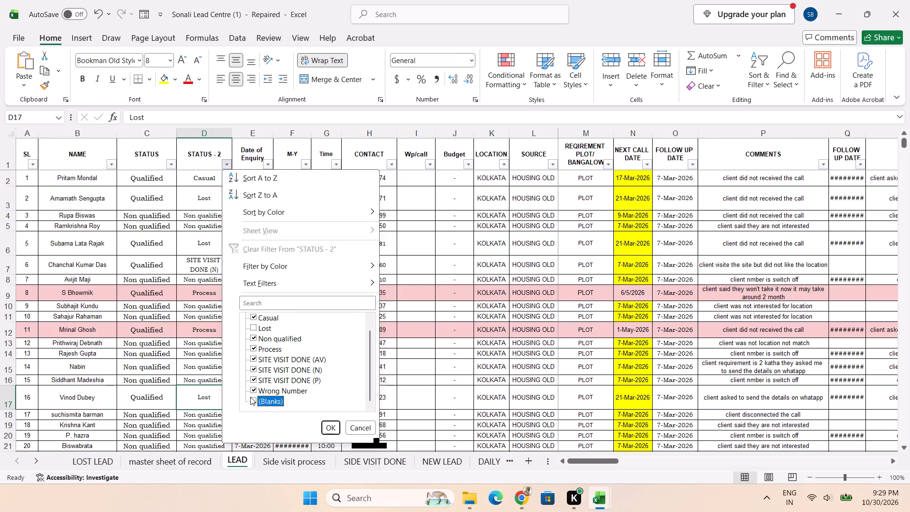
{"action": "left_click", "coordinate": [329, 433]}
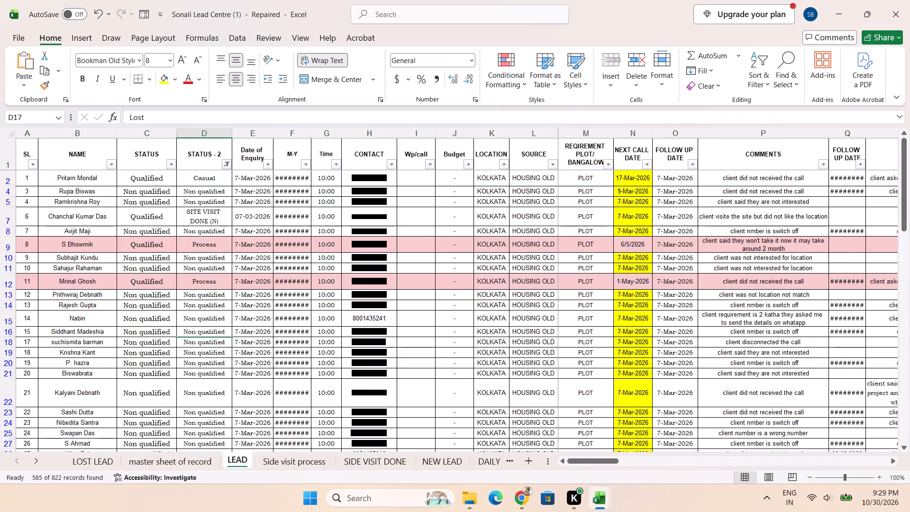
Copy the Process cell D87 from the STATUS - 2 column of the Excel LEAD sheet into D4 of the Google Sheets tracker.
{"action": "scroll", "coordinate": [266, 258], "scroll_direction": "down", "scroll_amount": 2}
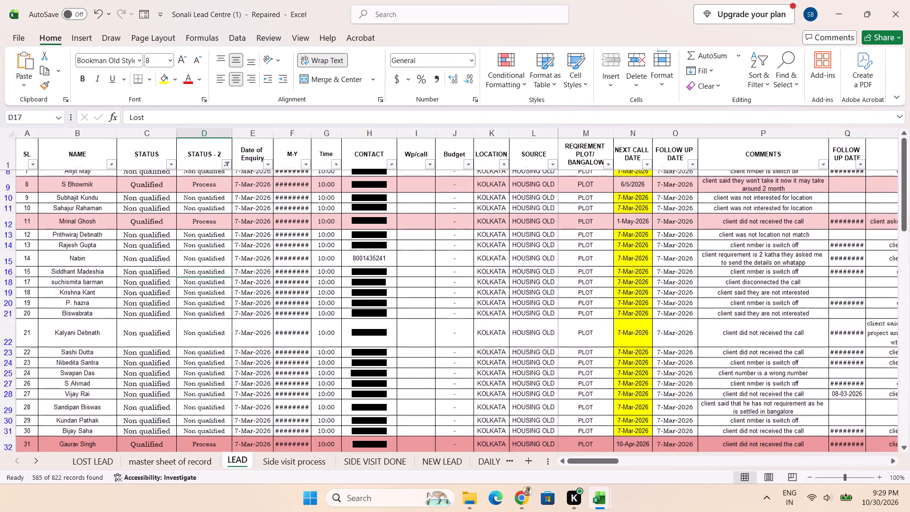
{"action": "scroll", "coordinate": [266, 258], "scroll_direction": "down", "scroll_amount": 4}
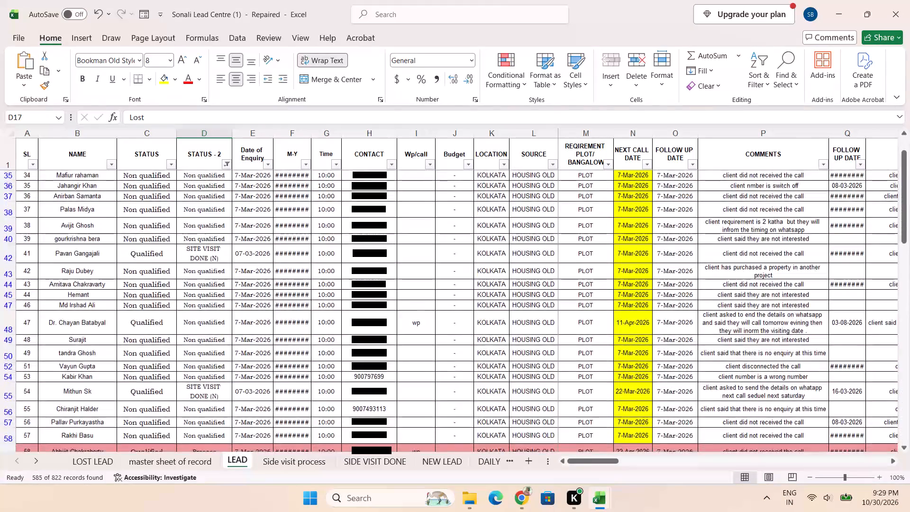
{"action": "scroll", "coordinate": [266, 258], "scroll_direction": "down", "scroll_amount": 3}
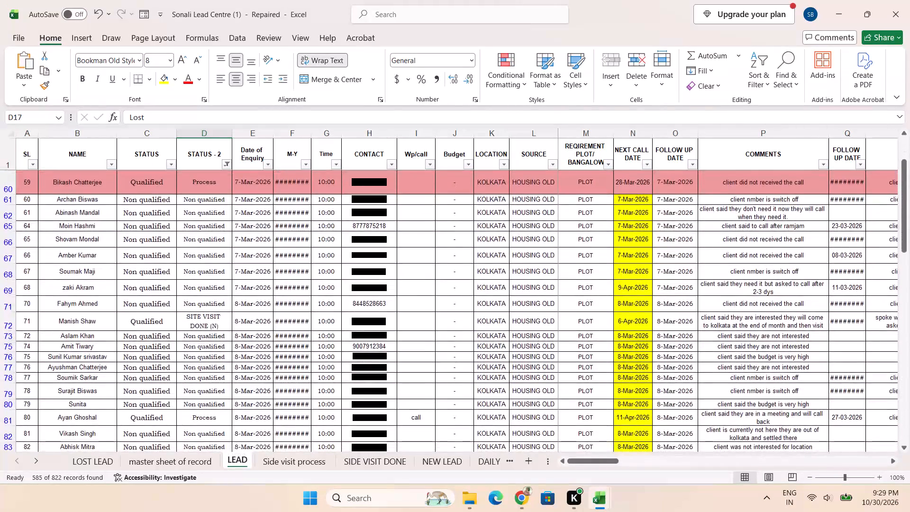
{"action": "scroll", "coordinate": [266, 258], "scroll_direction": "down", "scroll_amount": 3}
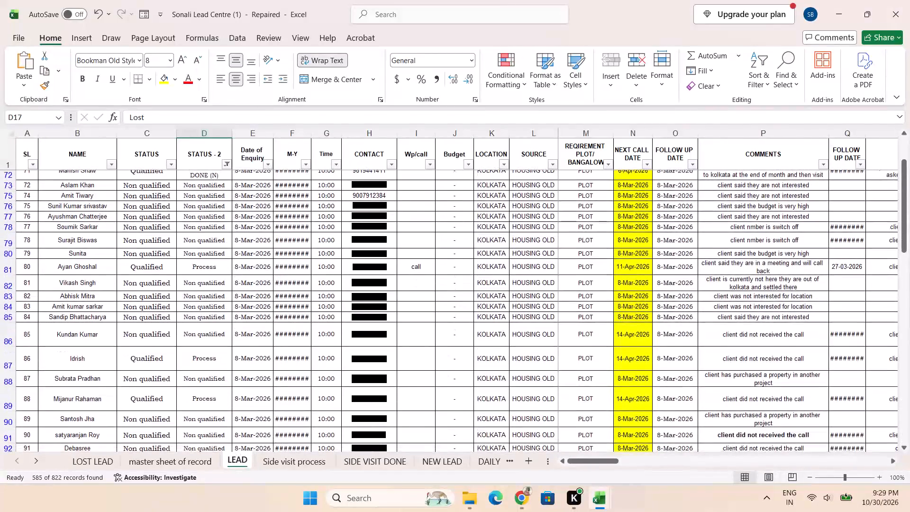
{"action": "scroll", "coordinate": [266, 258], "scroll_direction": "down", "scroll_amount": 1}
{"action": "left_click", "coordinate": [187, 341]}
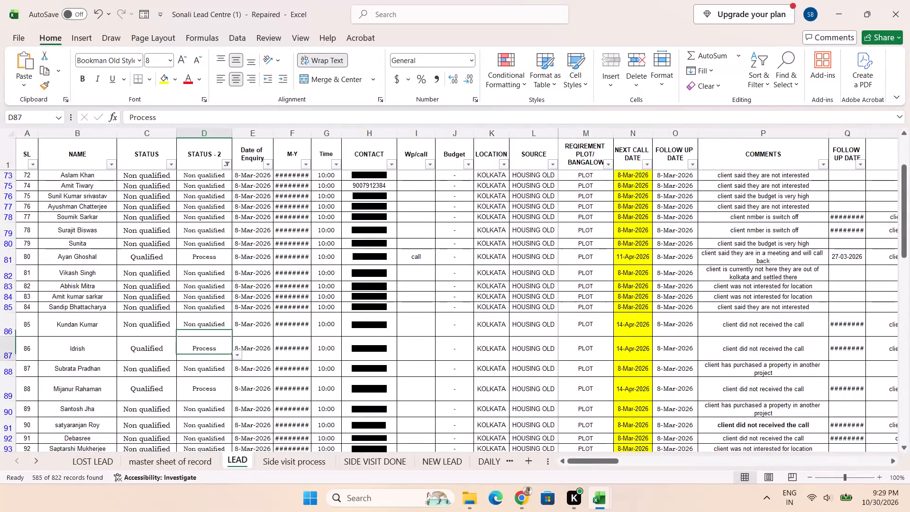
{"action": "key", "text": "ctrl+c"}
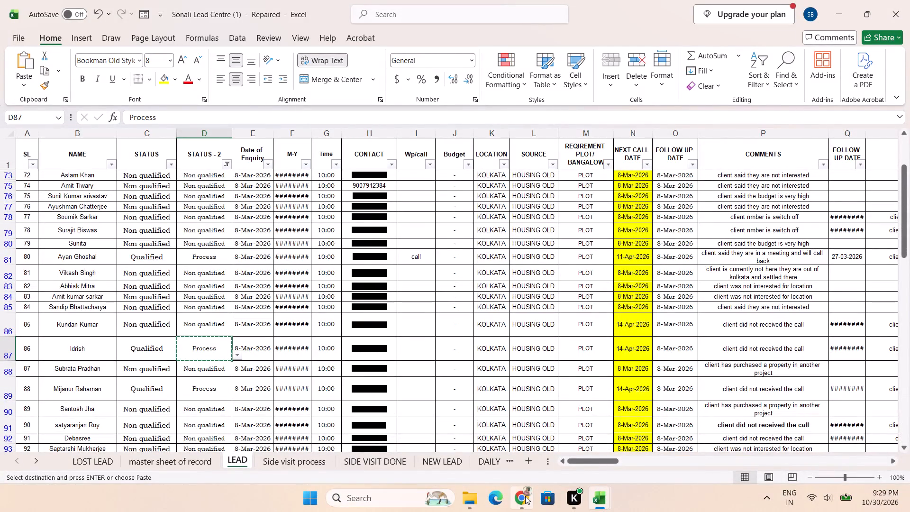
{"action": "left_click", "coordinate": [525, 496]}
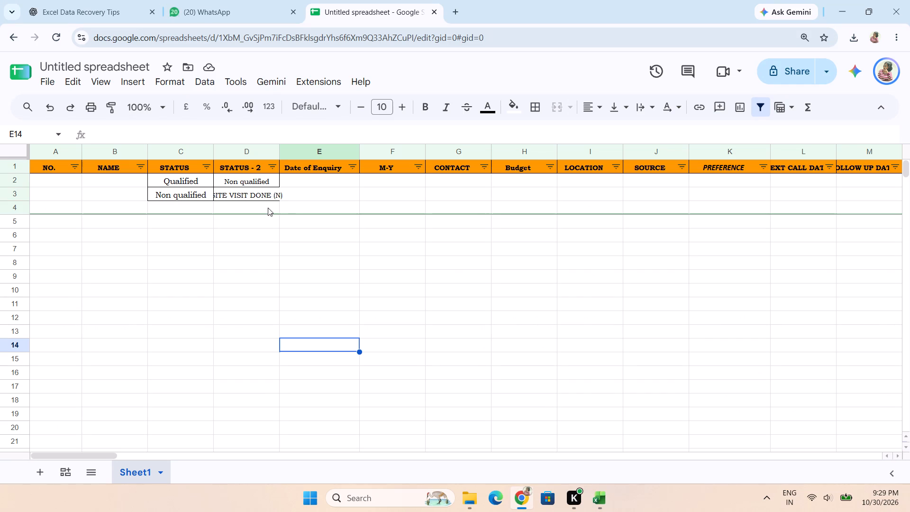
{"action": "left_click", "coordinate": [263, 207]}
{"action": "key", "text": "ctrl+v"}
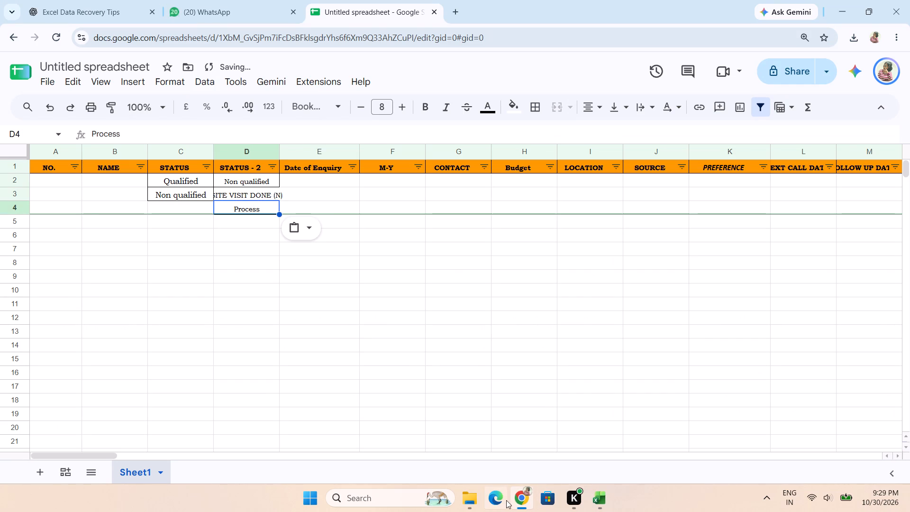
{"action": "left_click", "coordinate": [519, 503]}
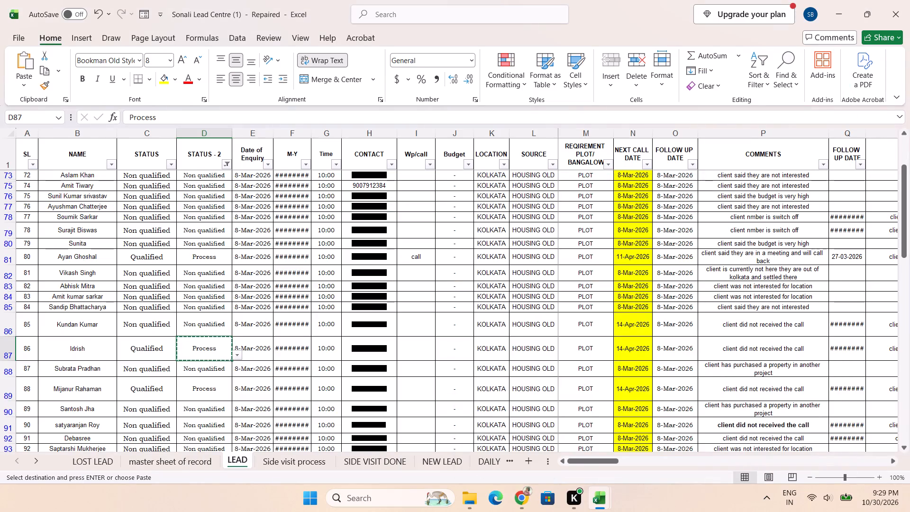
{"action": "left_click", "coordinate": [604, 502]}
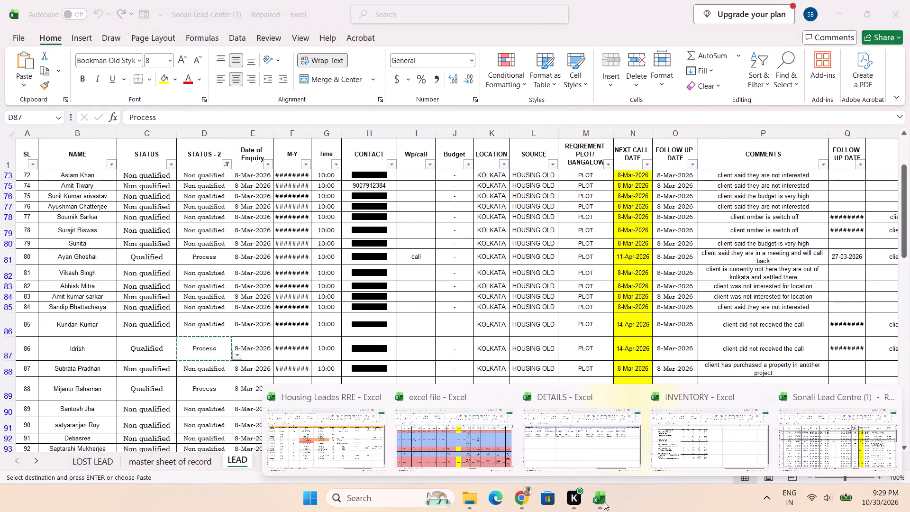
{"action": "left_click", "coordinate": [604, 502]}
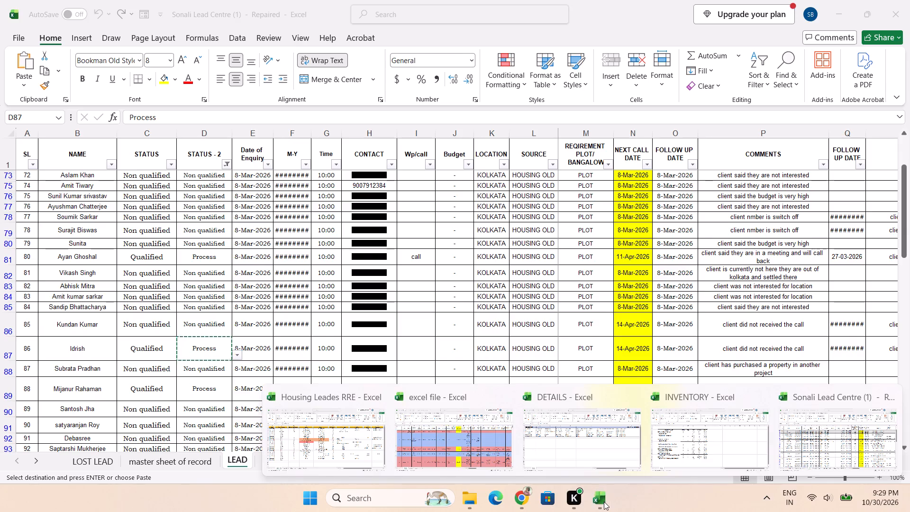
Return to the Google Sheets tracker and replace the Process entry in D4 with Followup.
{"action": "left_click", "coordinate": [528, 501]}
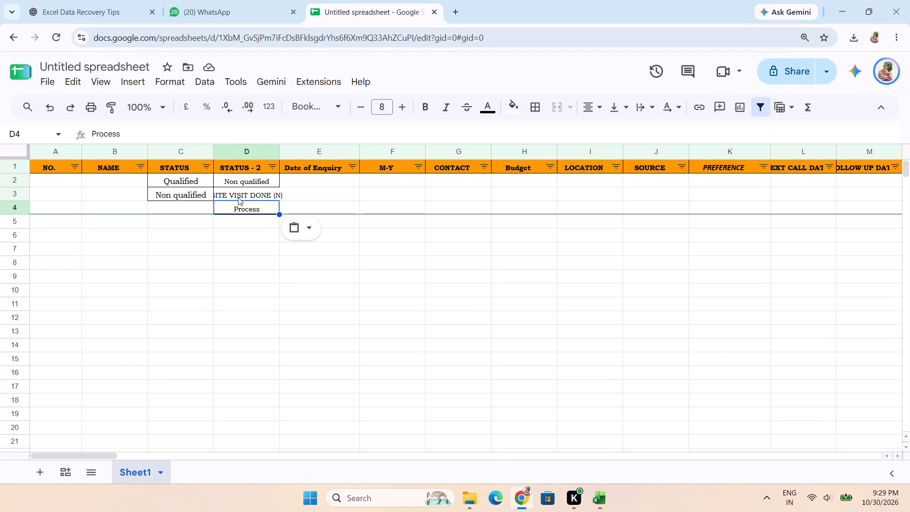
{"action": "left_click", "coordinate": [255, 203]}
{"action": "key", "text": "BackSpace"}
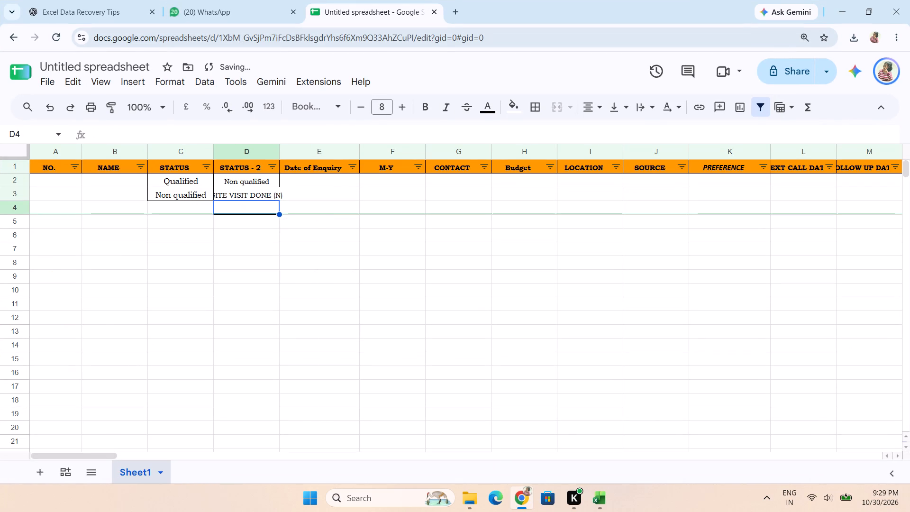
{"action": "key", "text": "f"}
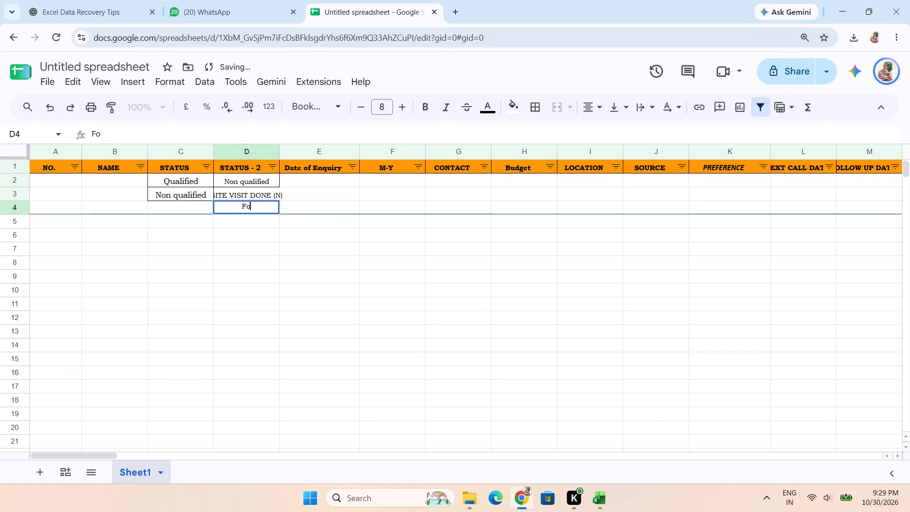
{"action": "type", "text": "llo"}
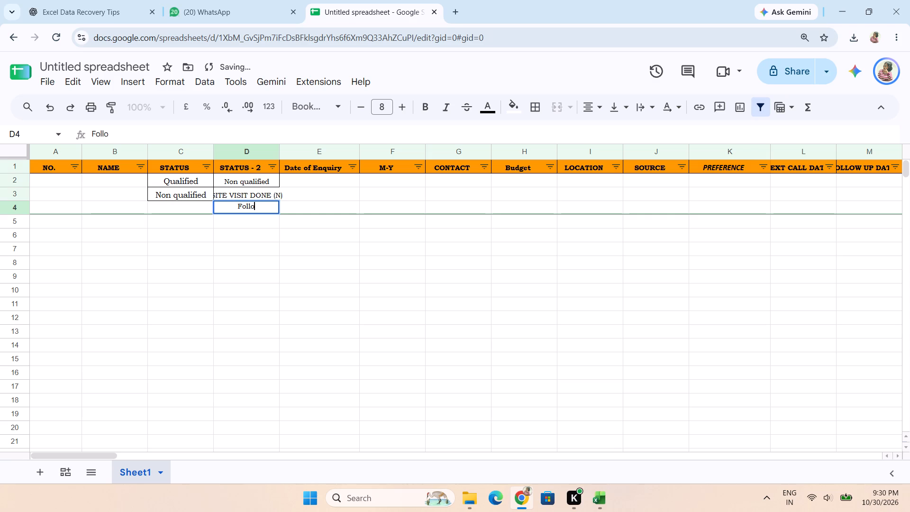
{"action": "key", "text": "w"}
{"action": "key", "text": "u"}
{"action": "key", "text": "o"}
{"action": "key", "text": "BackSpace"}
{"action": "key", "text": "p"}
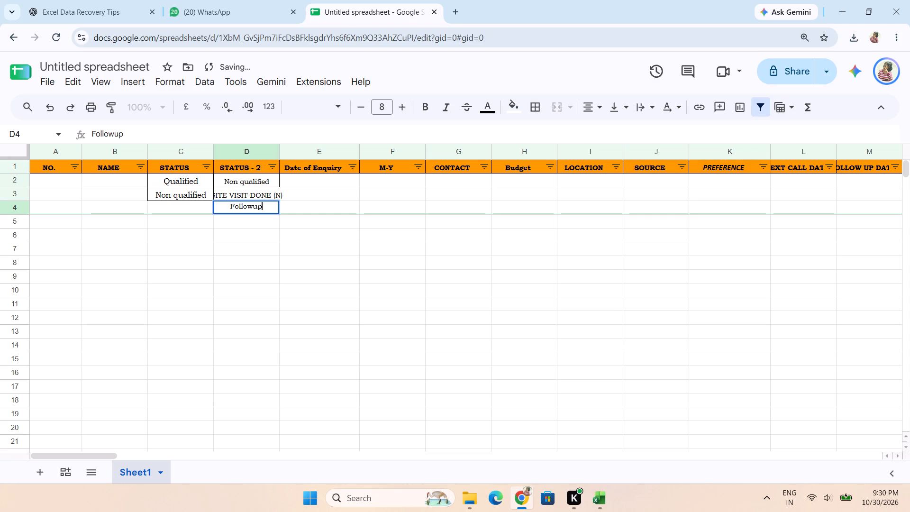
{"action": "left_click", "coordinate": [255, 276]}
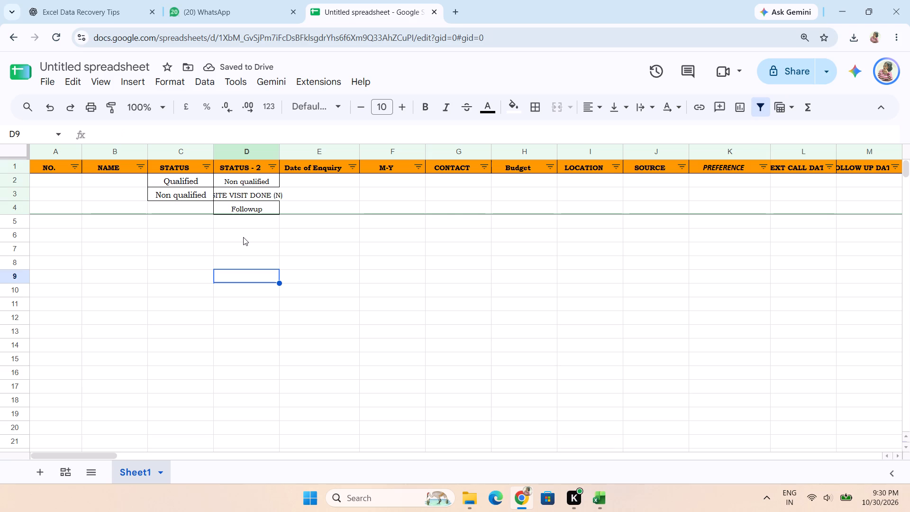
Copy the SITE VISIT DONE (N) cell D3 into D5 and change its text to SITE VISIT DONE (AV).
{"action": "left_click", "coordinate": [238, 195]}
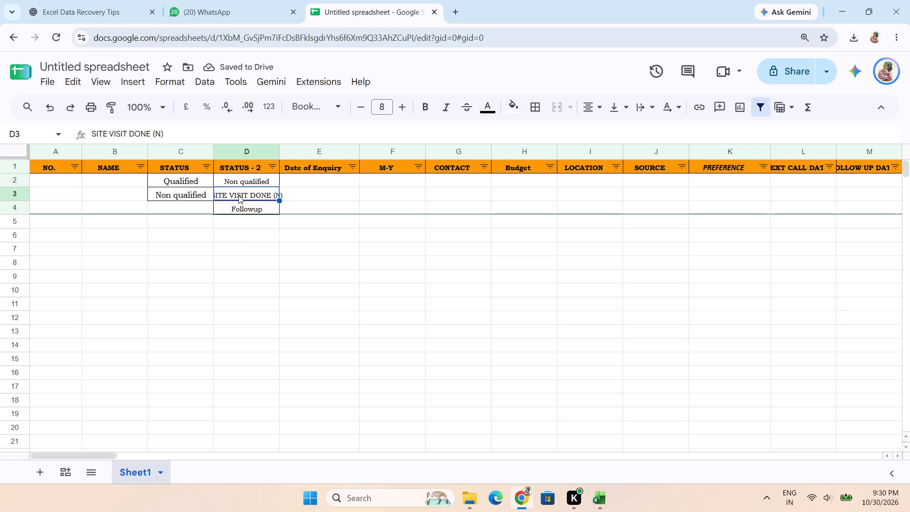
{"action": "key", "text": "ctrl+c"}
{"action": "left_click", "coordinate": [234, 220]}
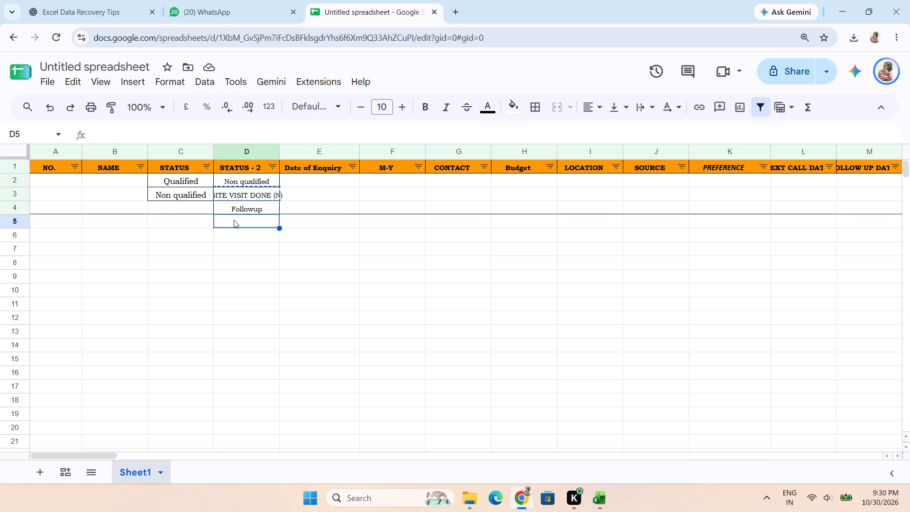
{"action": "key", "text": "ctrl+v"}
{"action": "double_click", "coordinate": [234, 220]}
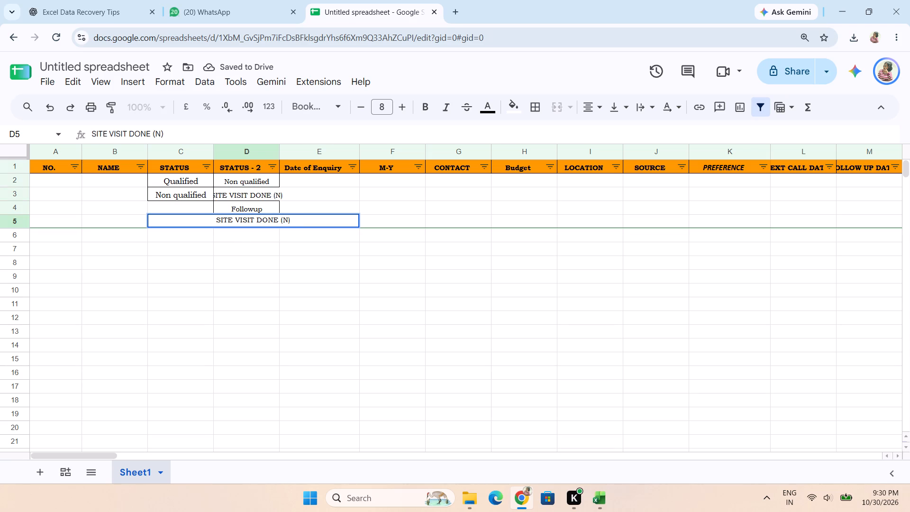
{"action": "left_click", "coordinate": [288, 221]}
{"action": "key", "text": "BackSpace"}
{"action": "key", "text": "BackSpace"}
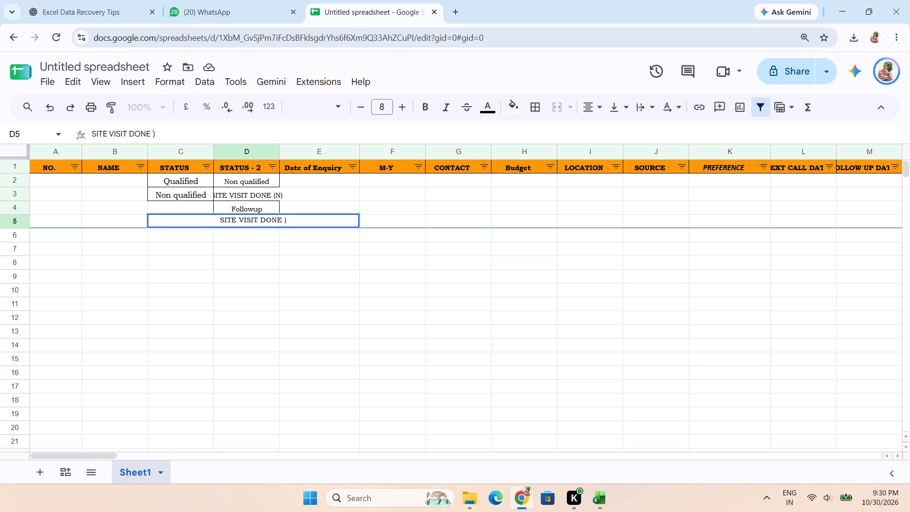
{"action": "key", "text": "shift+parenleft"}
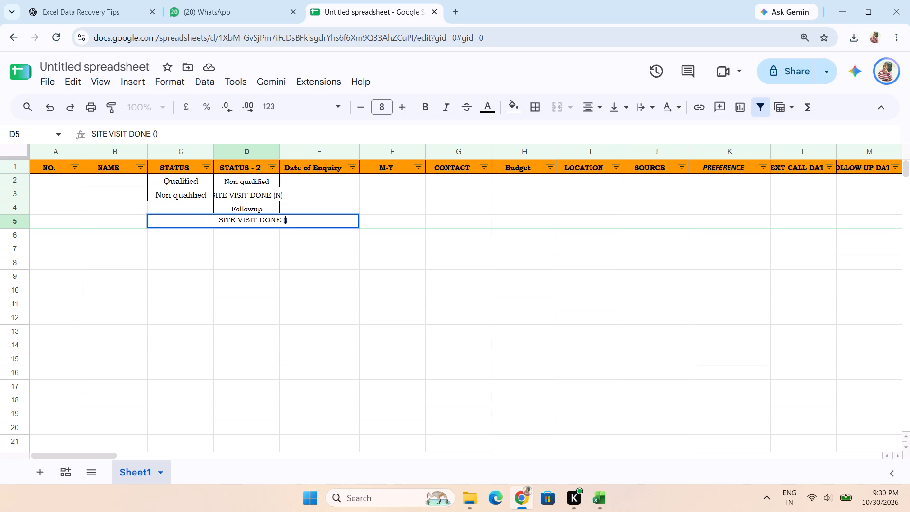
{"action": "type", "text": "av"}
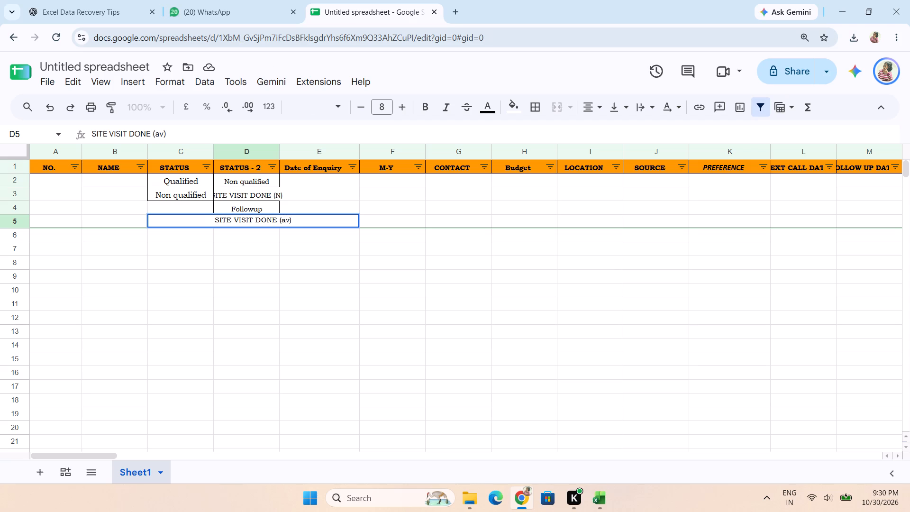
{"action": "key", "text": "BackSpace"}
{"action": "key", "text": "BackSpace"}
{"action": "type", "text": "AV"}
{"action": "left_click", "coordinate": [290, 249]}
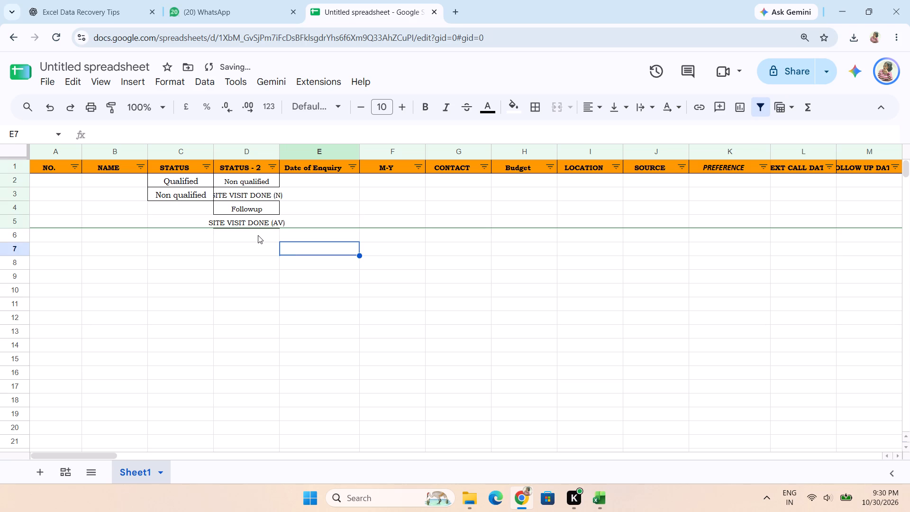
Paste the copied site-visit status into D6 and change its text to SITE VISIT DONE (P).
{"action": "left_click", "coordinate": [257, 235]}
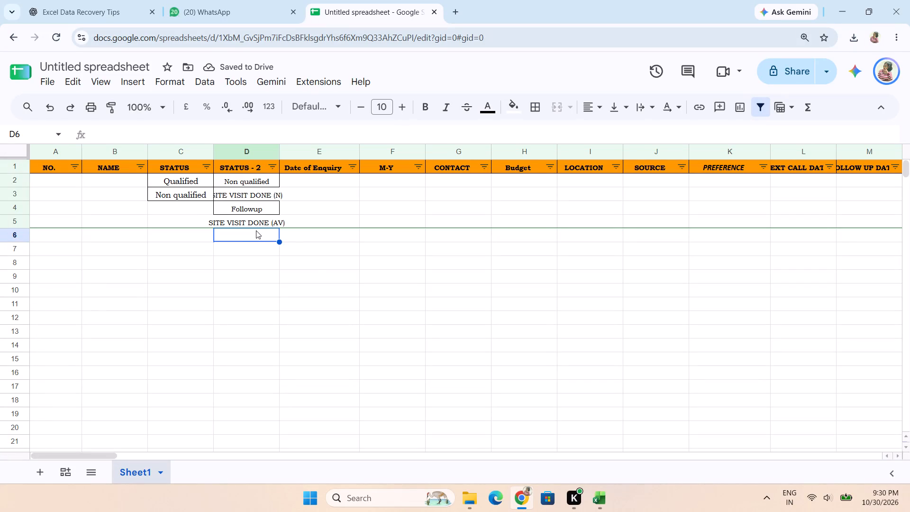
{"action": "key", "text": "ctrl+v"}
{"action": "double_click", "coordinate": [259, 234]}
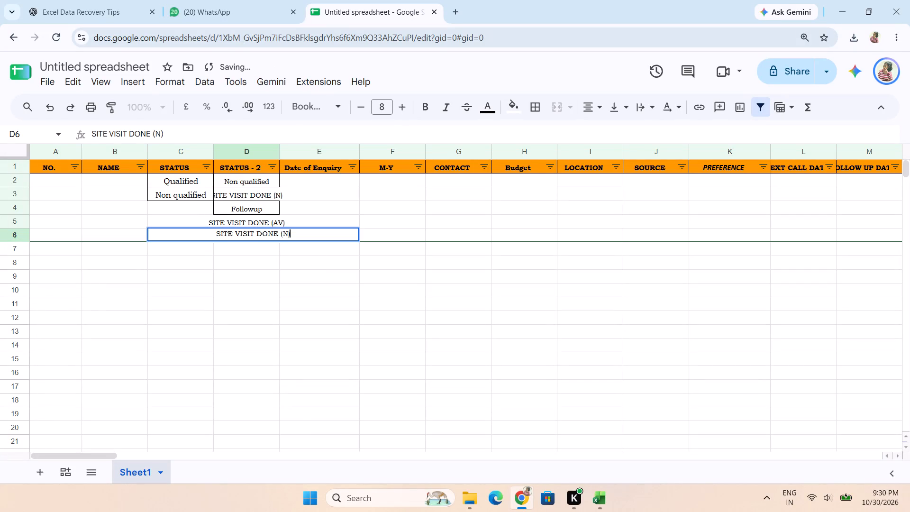
{"action": "left_click", "coordinate": [287, 234]}
{"action": "key", "text": "BackSpace"}
{"action": "key", "text": "p"}
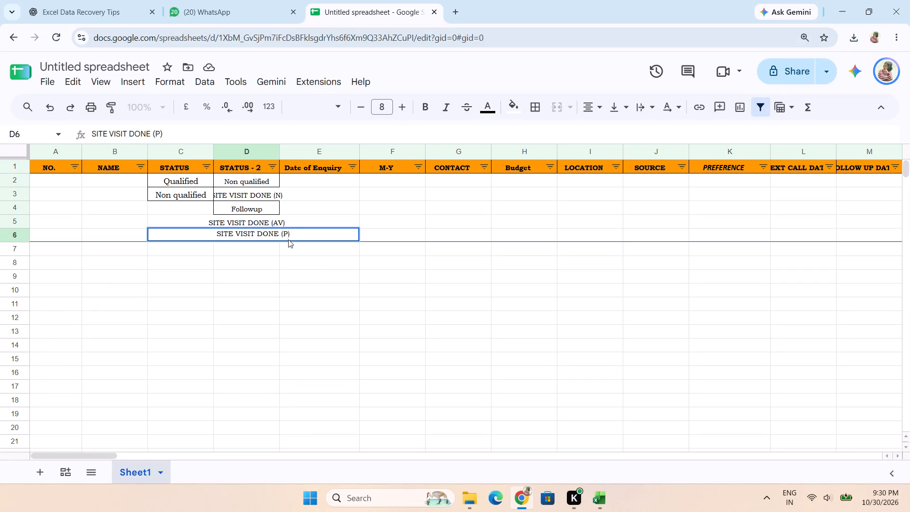
{"action": "left_click", "coordinate": [288, 239]}
{"action": "left_click", "coordinate": [286, 265]}
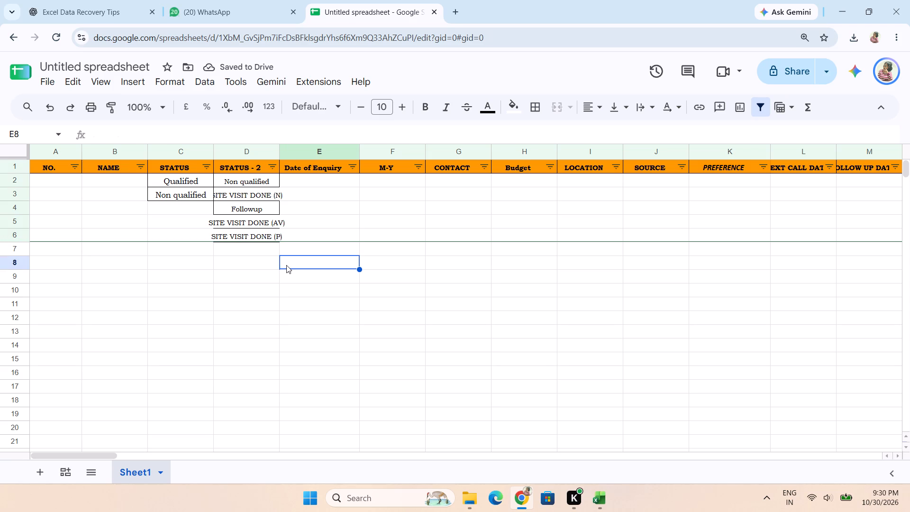
Enter casual in D7 of the STATUS - 2 column.
{"action": "left_click", "coordinate": [264, 251]}
{"action": "key", "text": "c"}
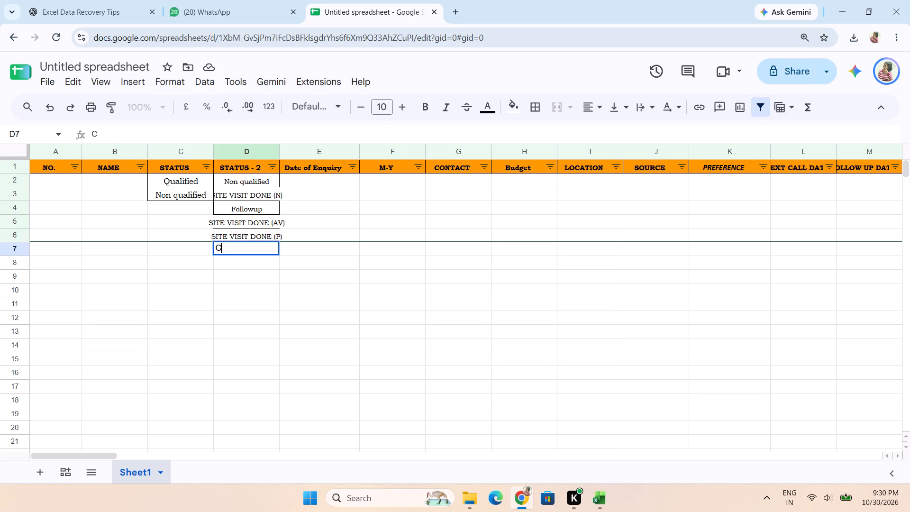
{"action": "key", "text": "a"}
{"action": "key", "text": "BackSpace"}
{"action": "key", "text": "BackSpace"}
{"action": "type", "text": "ca"}
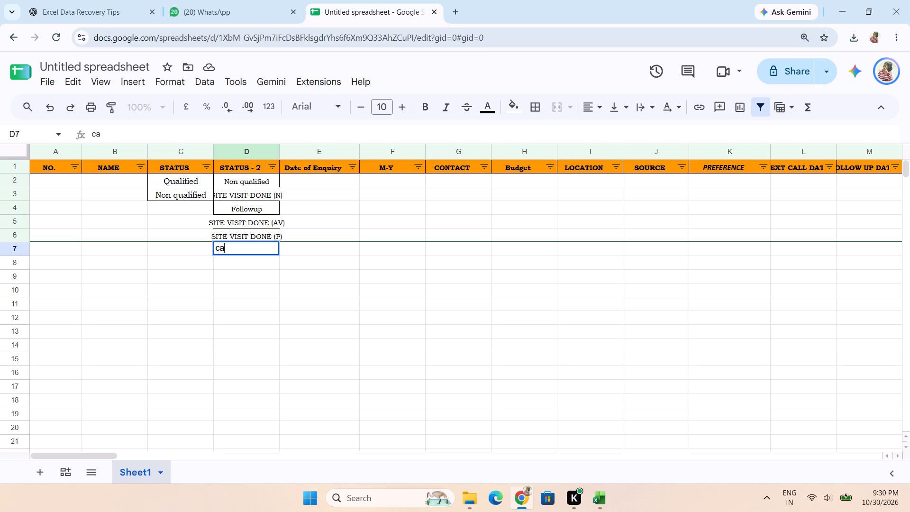
{"action": "type", "text": "sual"}
{"action": "left_click", "coordinate": [295, 320]}
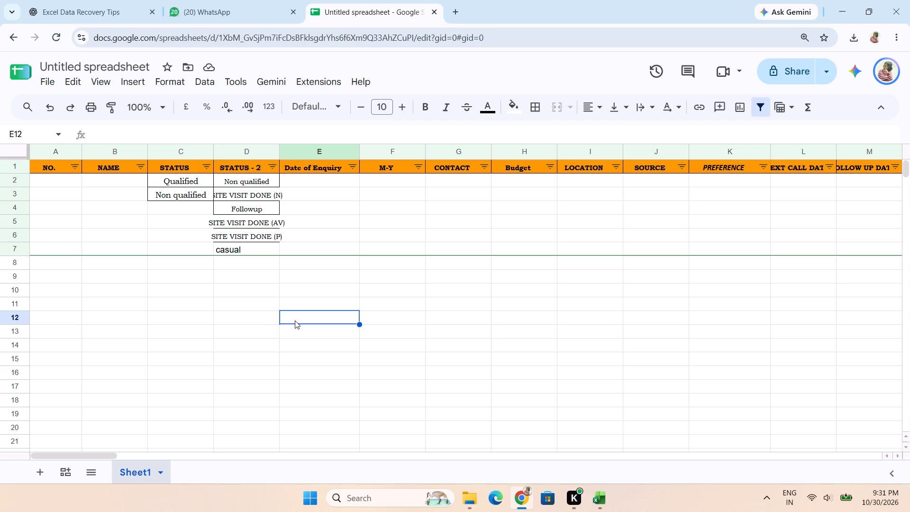
Enter Budget Mismatch in D8 of the STATUS - 2 column.
{"action": "left_click", "coordinate": [235, 266]}
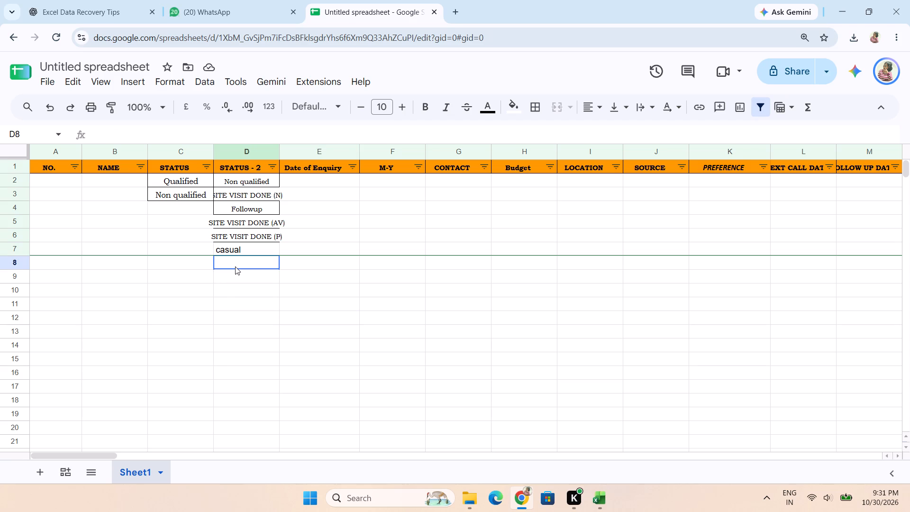
{"action": "key", "text": "b"}
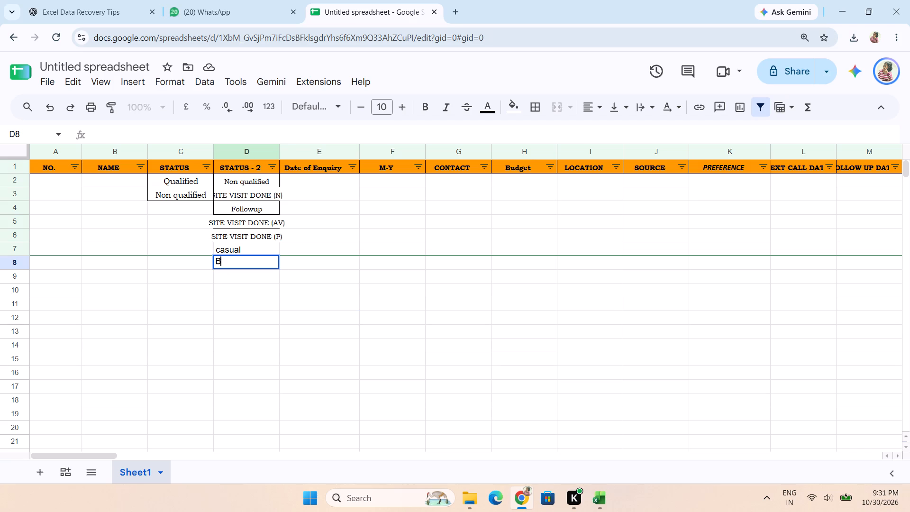
{"action": "type", "text": "ud"}
{"action": "type", "text": "get"}
{"action": "key", "text": "space"}
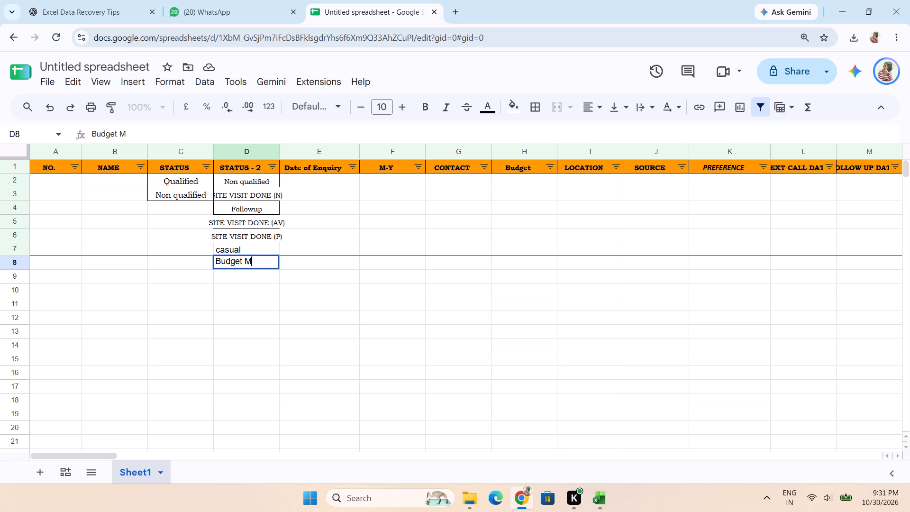
{"action": "type", "text": "is"}
{"action": "type", "text": "match"}
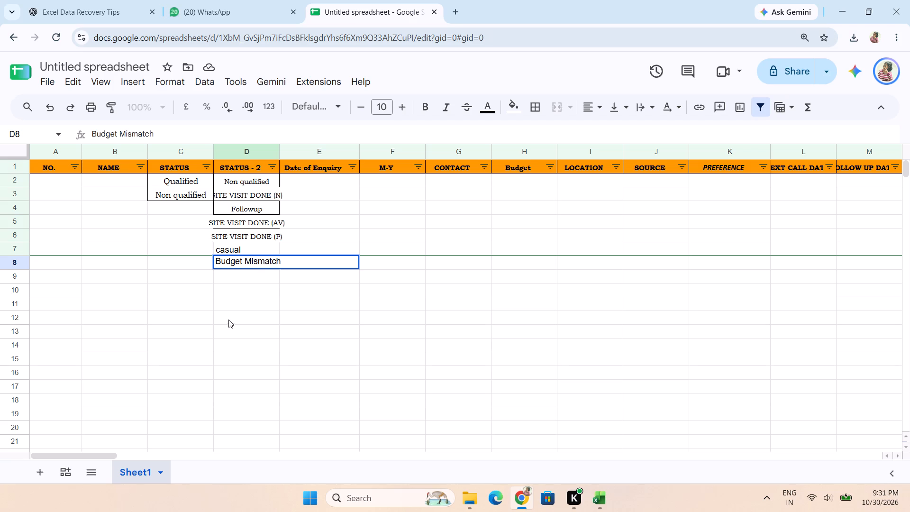
{"action": "left_click", "coordinate": [228, 321]}
Enter Location mismatch in D9 of the STATUS - 2 column.
{"action": "left_click", "coordinate": [234, 276]}
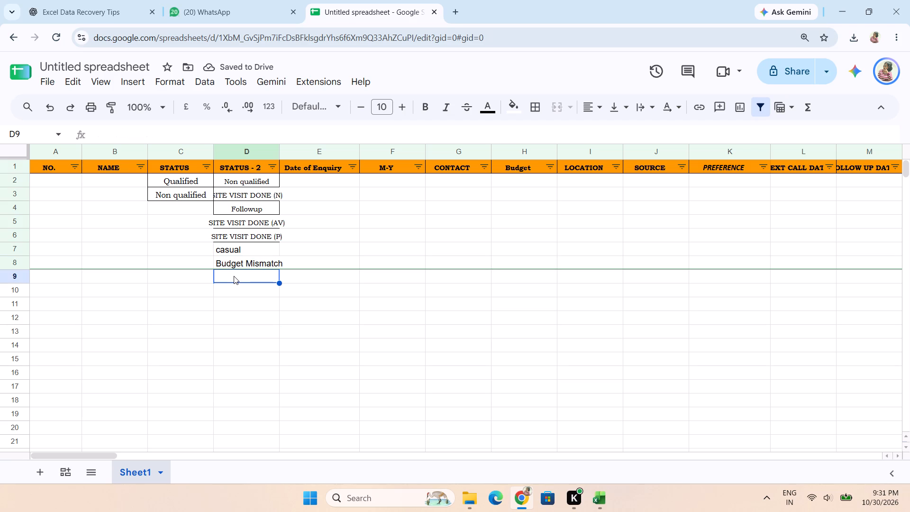
{"action": "type", "text": "lo"}
{"action": "key", "text": "BackSpace"}
{"action": "key", "text": "BackSpace"}
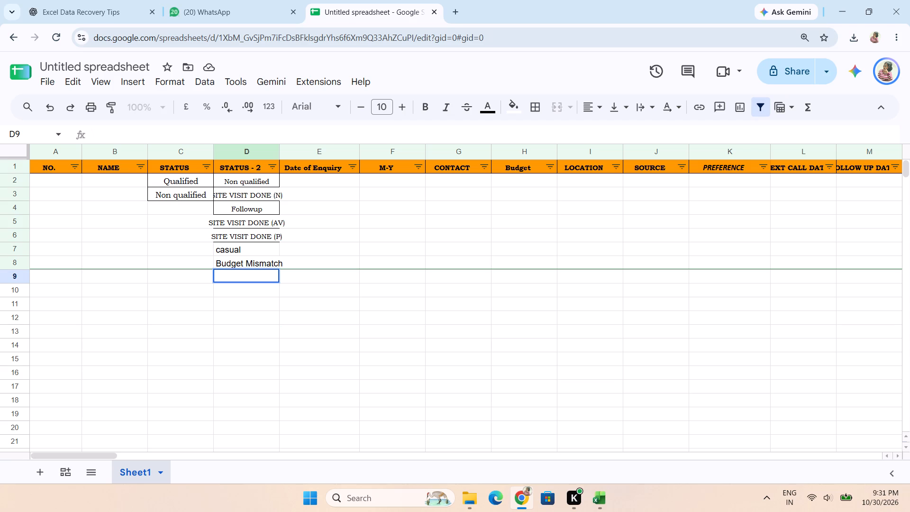
{"action": "key", "text": "l"}
{"action": "type", "text": "ocation"}
{"action": "key", "text": "space"}
{"action": "type", "text": "mis"}
{"action": "type", "text": "ma"}
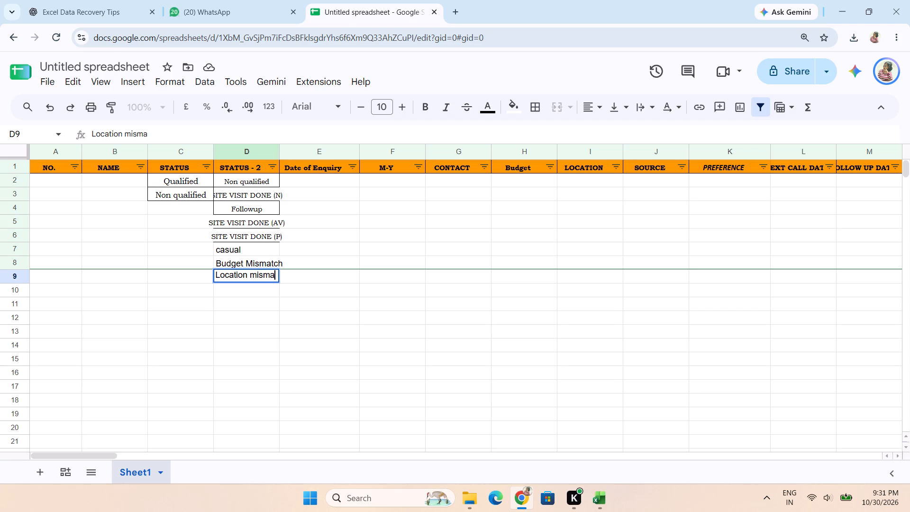
{"action": "type", "text": "tch"}
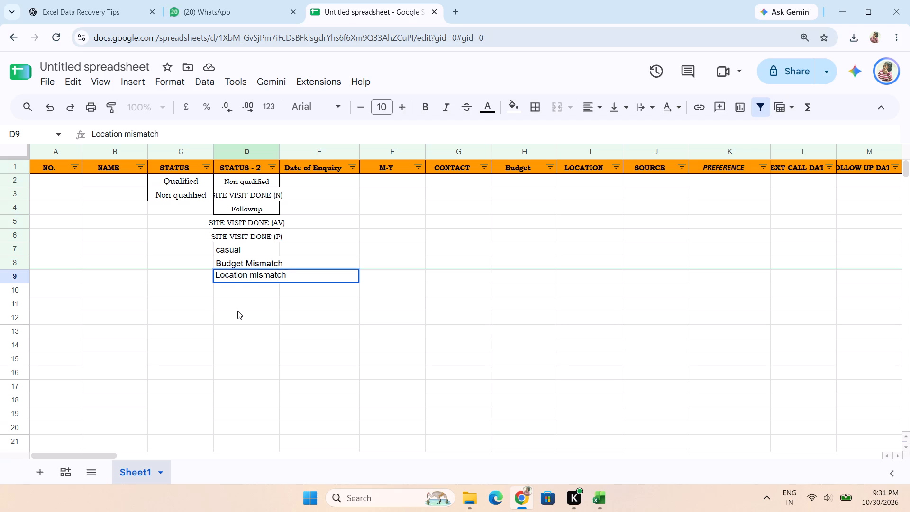
{"action": "left_click_drag", "start_coordinate": [237, 311], "coordinate": [258, 279]}
Capitalize the second word of the D9 entry so that it reads Location Mismatch.
{"action": "double_click", "coordinate": [258, 279]}
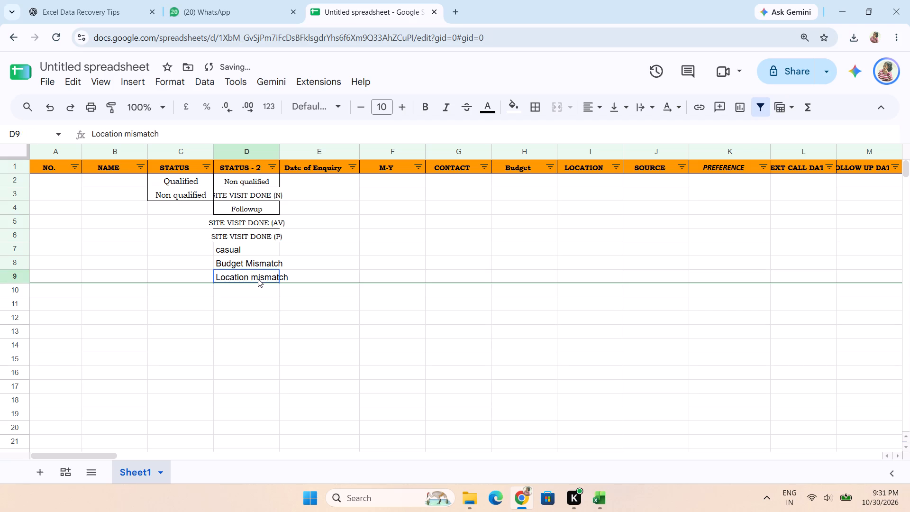
{"action": "left_click", "coordinate": [258, 279]}
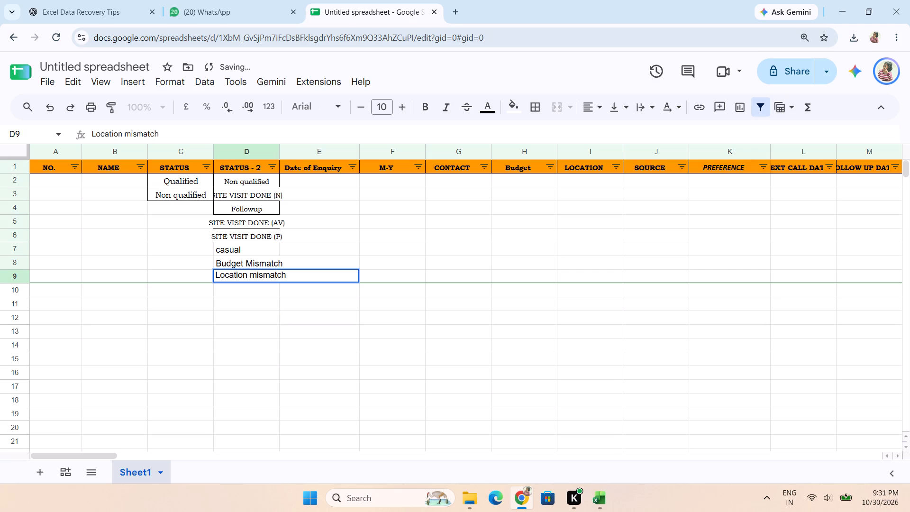
{"action": "left_click", "coordinate": [256, 276]}
{"action": "key", "text": "BackSpace"}
{"action": "left_click", "coordinate": [260, 346]}
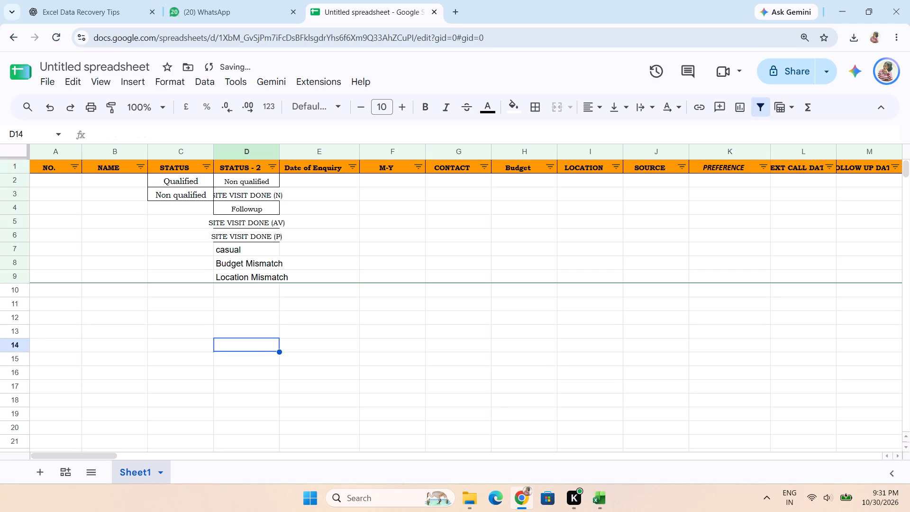
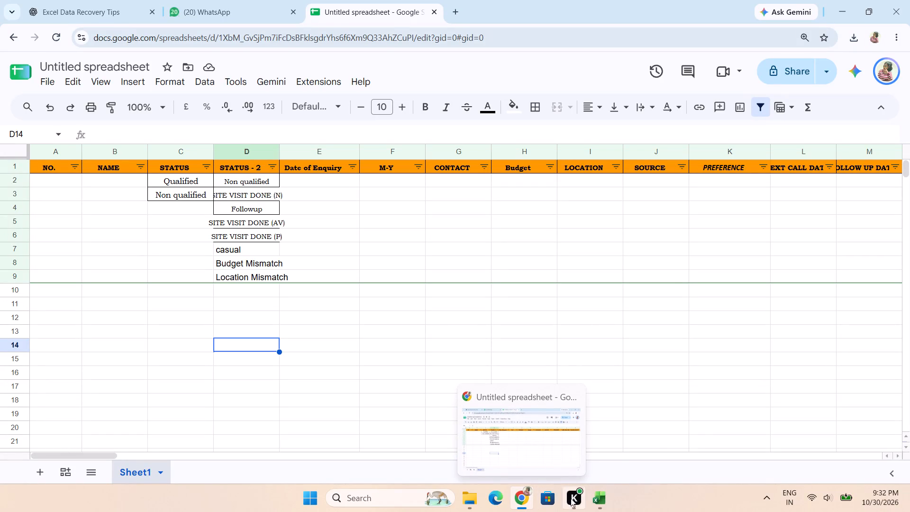
Copy the No Requirment status from the excel file workbook into D10 of the tracker's STATUS - 2 column.
{"action": "left_click", "coordinate": [602, 499]}
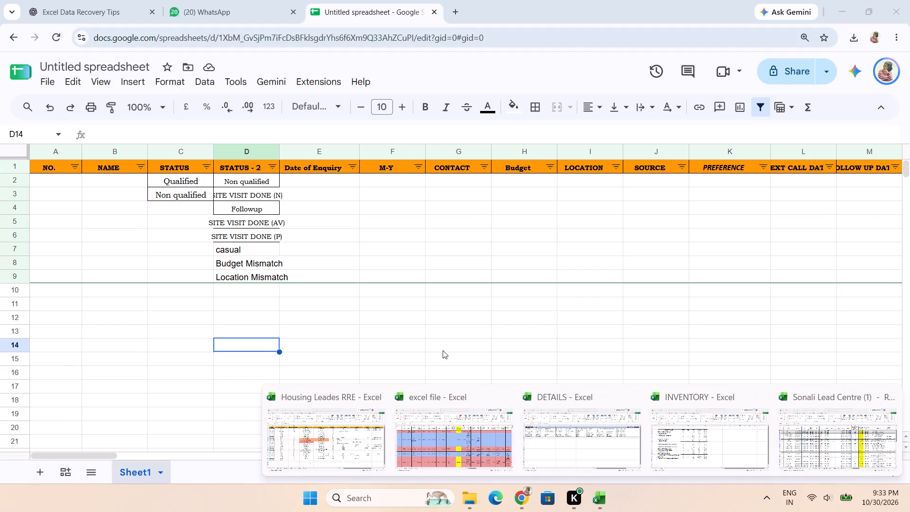
{"action": "left_click", "coordinate": [456, 437]}
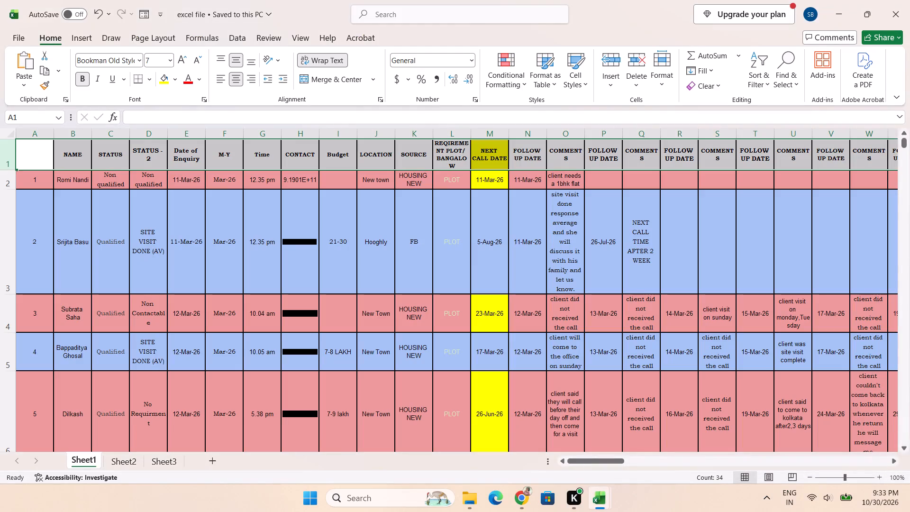
{"action": "scroll", "coordinate": [300, 318], "scroll_direction": "down", "scroll_amount": 1}
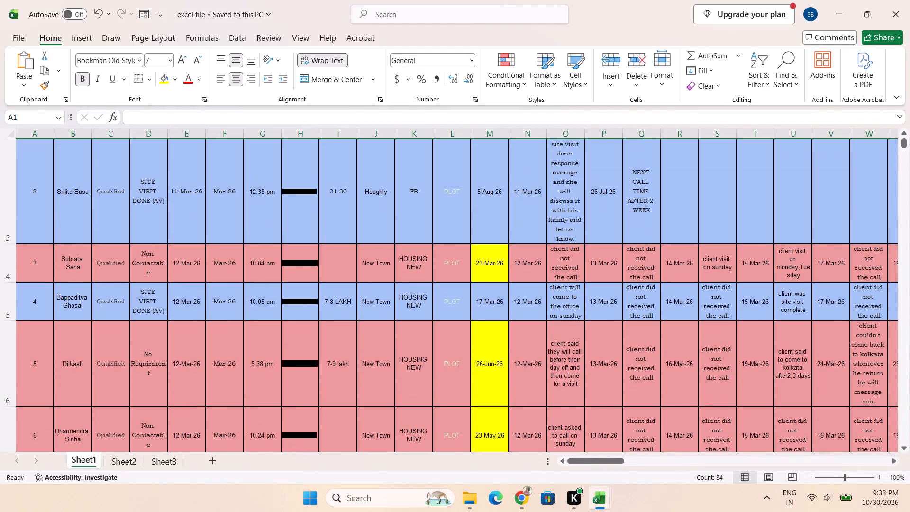
{"action": "double_click", "coordinate": [145, 367]}
{"action": "triple_click", "coordinate": [145, 367]}
{"action": "left_click", "coordinate": [145, 367]}
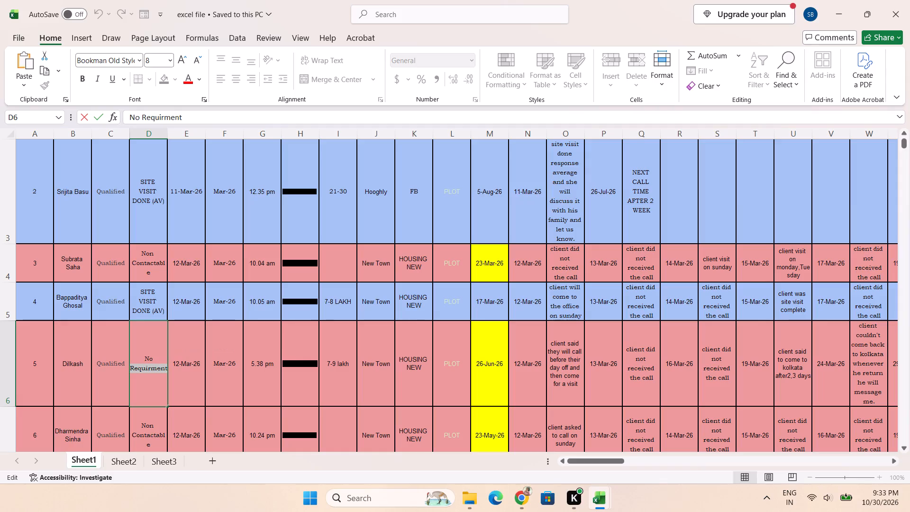
{"action": "left_click", "coordinate": [145, 367]}
{"action": "triple_click", "coordinate": [145, 367]}
{"action": "double_click", "coordinate": [145, 367]}
{"action": "key", "text": "ctrl+c"}
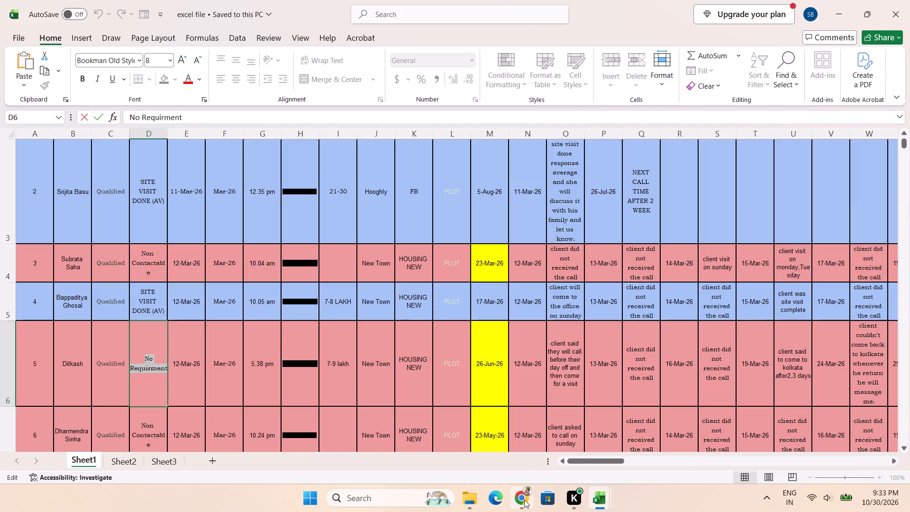
{"action": "left_click", "coordinate": [524, 500]}
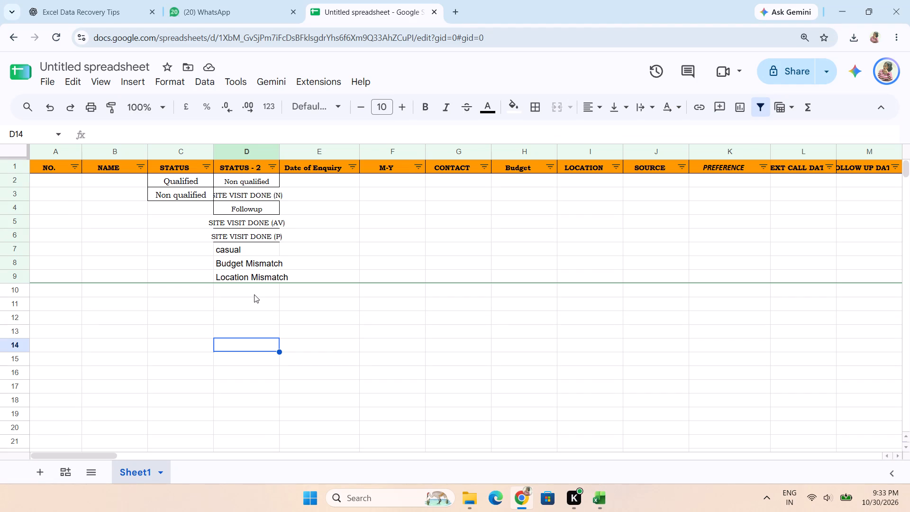
{"action": "left_click", "coordinate": [254, 293]}
{"action": "key", "text": "ctrl+v"}
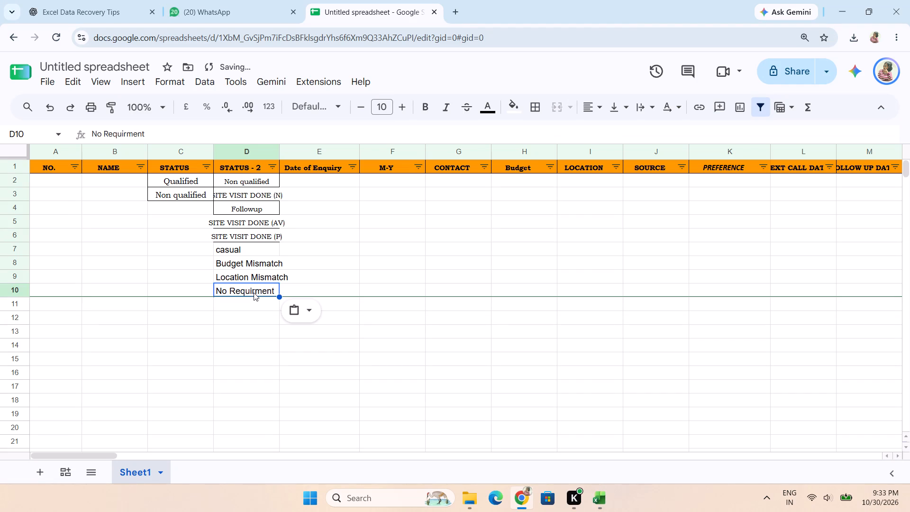
{"action": "left_click", "coordinate": [255, 341]}
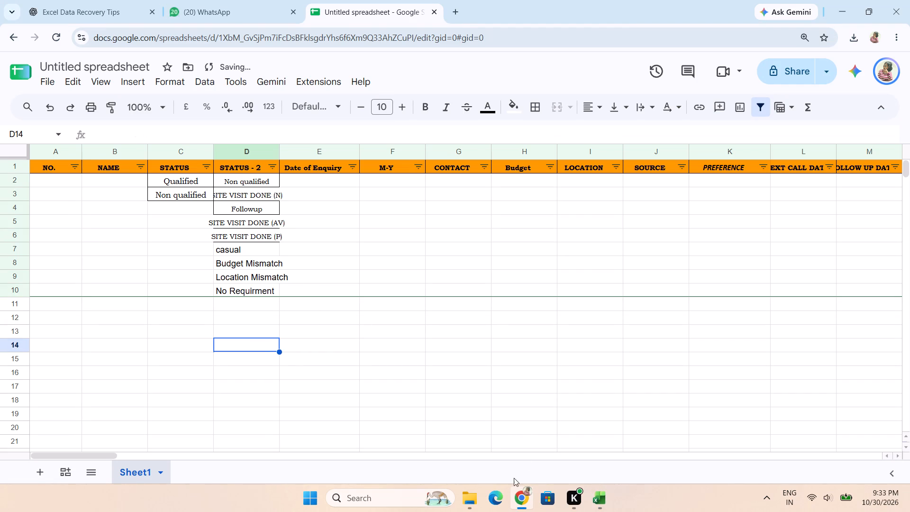
Copy the Non Contactable status from the Excel workbook into D11 of the tracker's STATUS - 2 column.
{"action": "left_click", "coordinate": [517, 494]}
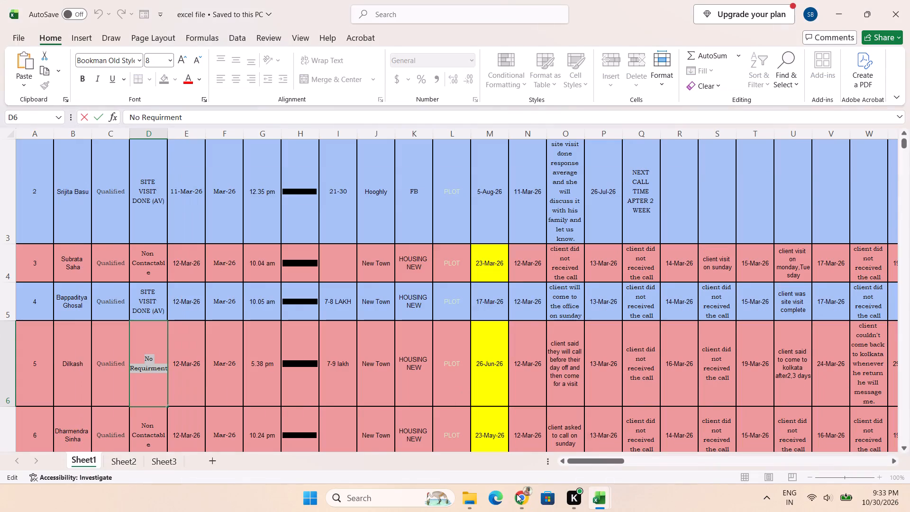
{"action": "left_click", "coordinate": [327, 337]}
{"action": "scroll", "coordinate": [277, 362], "scroll_direction": "down", "scroll_amount": 1}
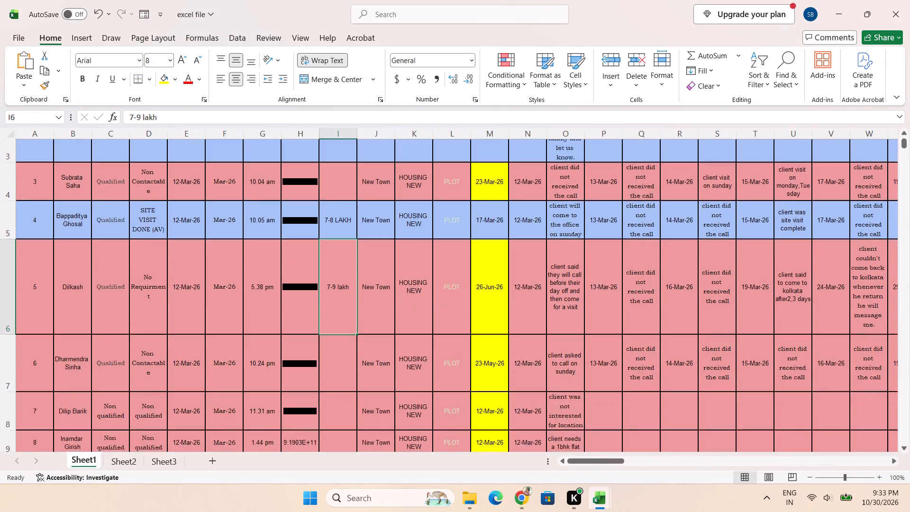
{"action": "scroll", "coordinate": [277, 362], "scroll_direction": "down", "scroll_amount": 3}
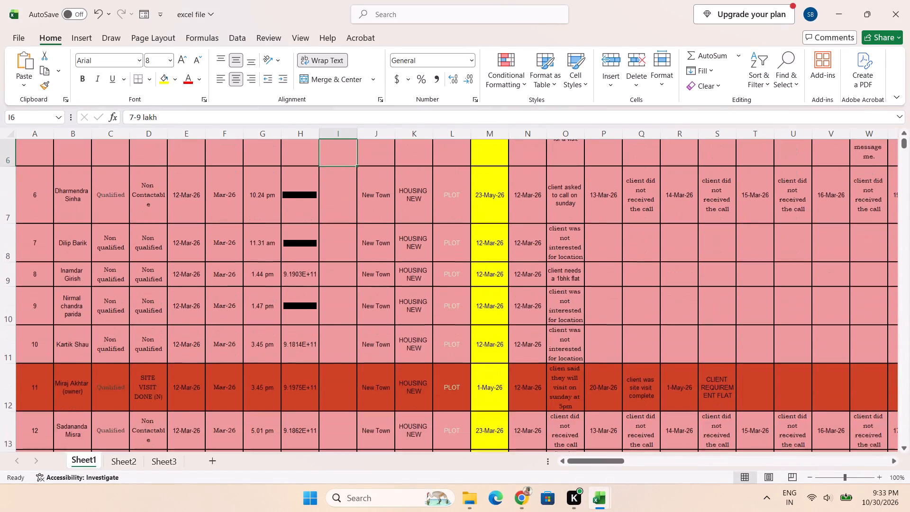
{"action": "scroll", "coordinate": [277, 362], "scroll_direction": "down", "scroll_amount": 1}
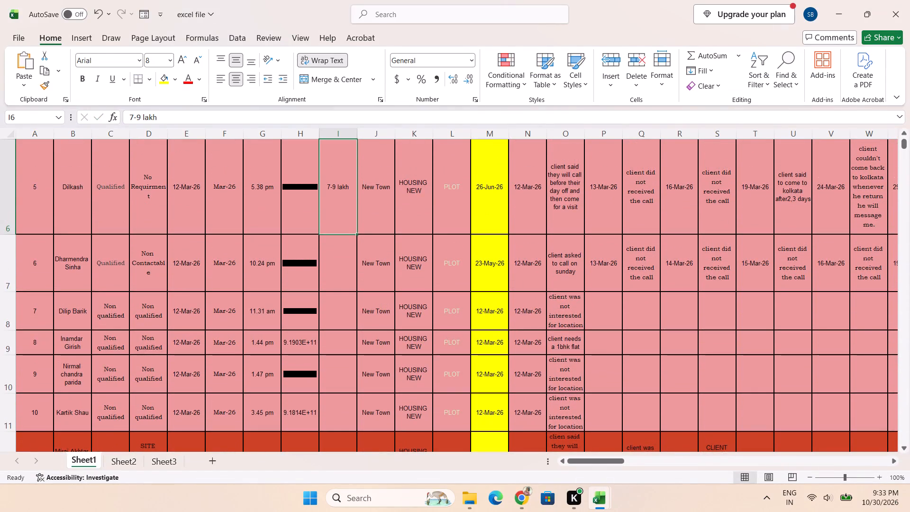
{"action": "left_click", "coordinate": [153, 269]}
{"action": "triple_click", "coordinate": [153, 269]}
{"action": "double_click", "coordinate": [153, 269]}
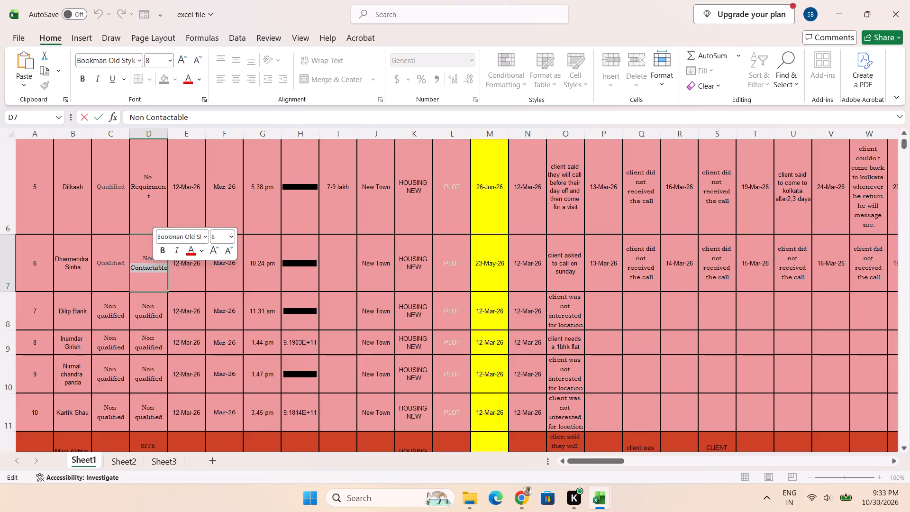
{"action": "triple_click", "coordinate": [153, 269]}
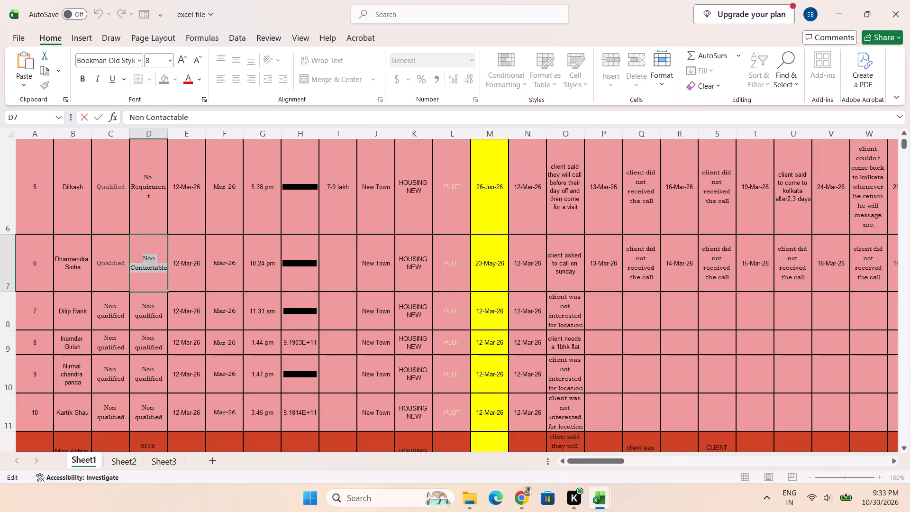
{"action": "key", "text": "ctrl+c"}
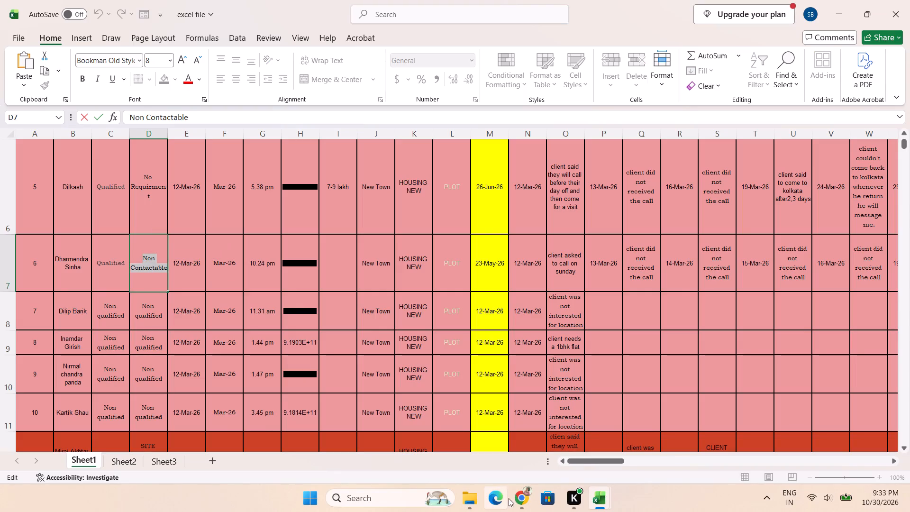
{"action": "left_click", "coordinate": [516, 498]}
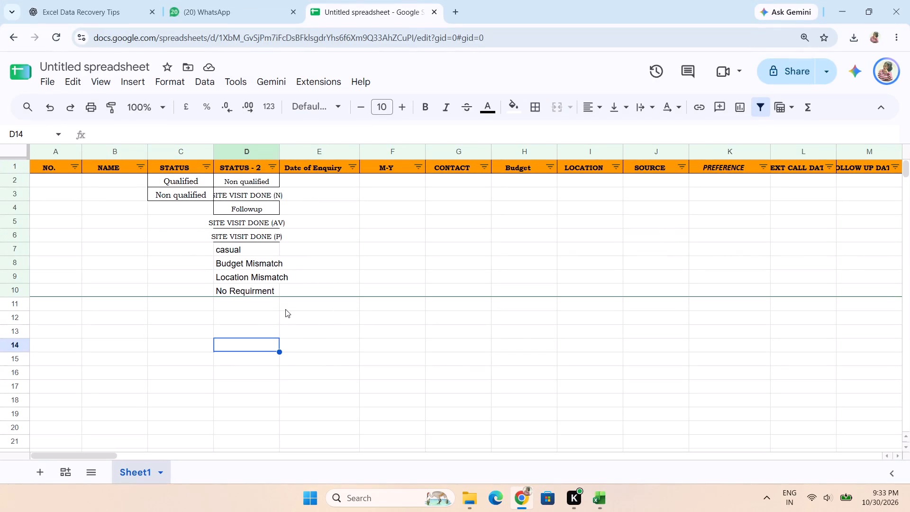
{"action": "left_click", "coordinate": [260, 304]}
{"action": "key", "text": "ctrl+v"}
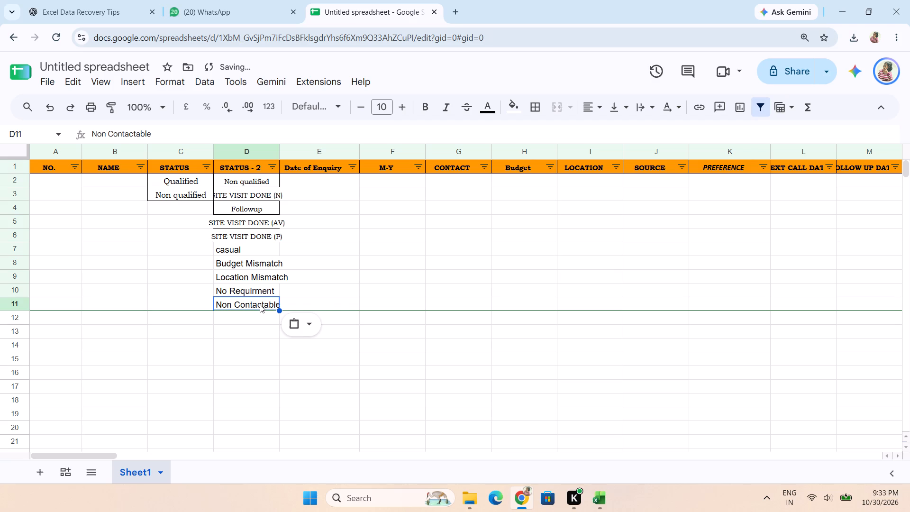
{"action": "left_click", "coordinate": [338, 412]}
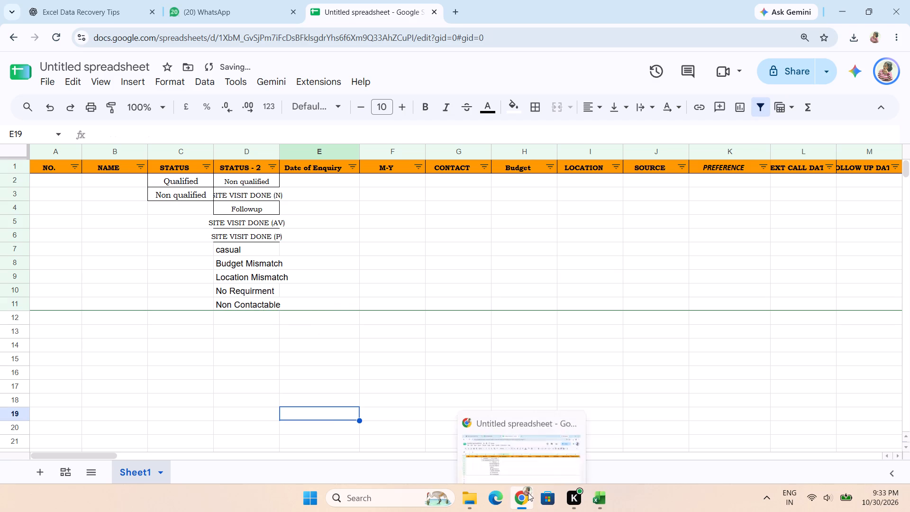
Look through Sheet1 and Sheet2 of the Excel lead workbook for further STATUS - 2 values.
{"action": "left_click", "coordinate": [528, 493]}
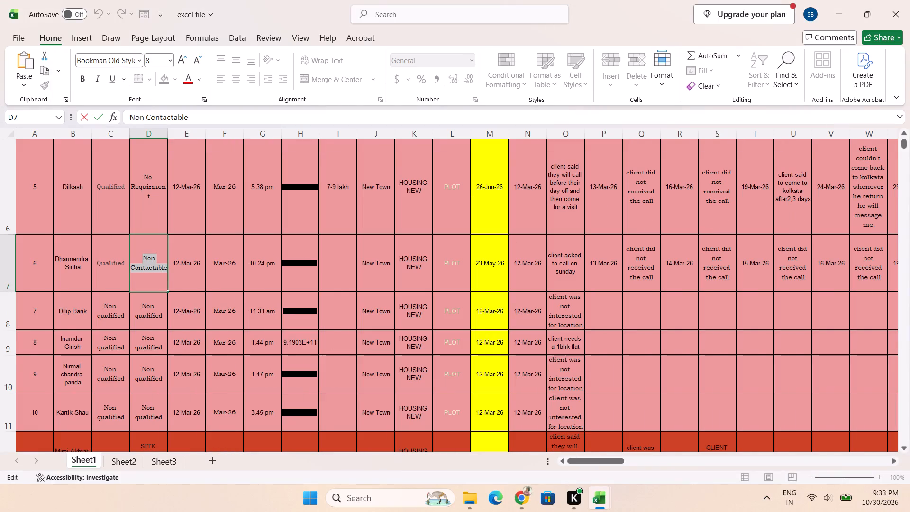
{"action": "left_click", "coordinate": [378, 370]}
{"action": "scroll", "coordinate": [347, 403], "scroll_direction": "down", "scroll_amount": 1}
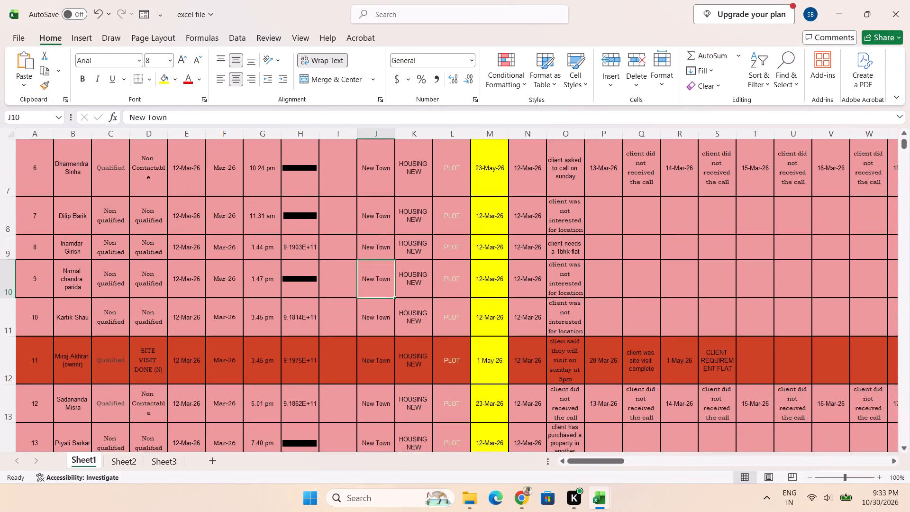
{"action": "scroll", "coordinate": [347, 403], "scroll_direction": "down", "scroll_amount": 3}
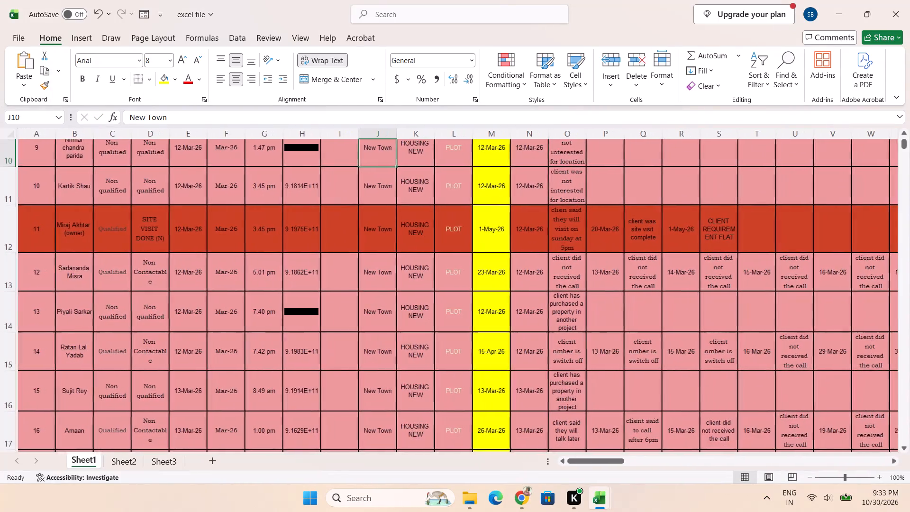
{"action": "scroll", "coordinate": [347, 403], "scroll_direction": "down", "scroll_amount": 9}
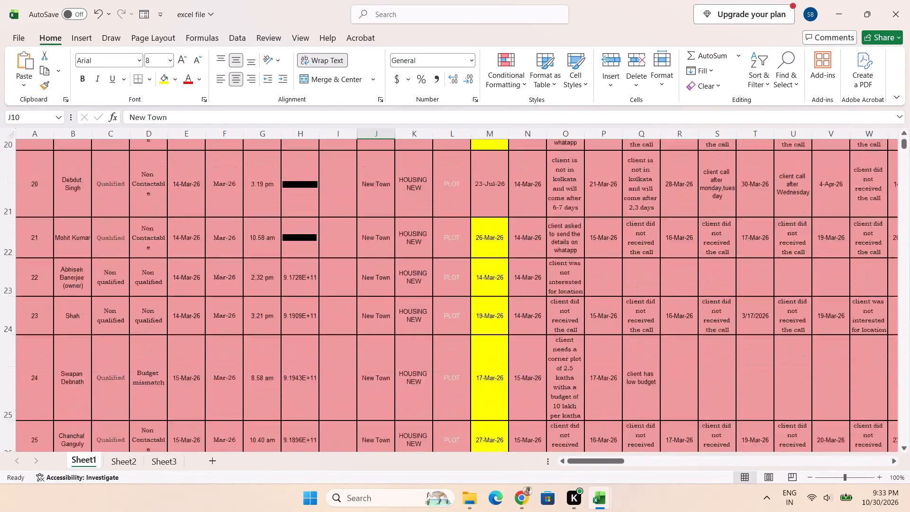
{"action": "scroll", "coordinate": [347, 403], "scroll_direction": "down", "scroll_amount": 2}
{"action": "left_click", "coordinate": [128, 463]}
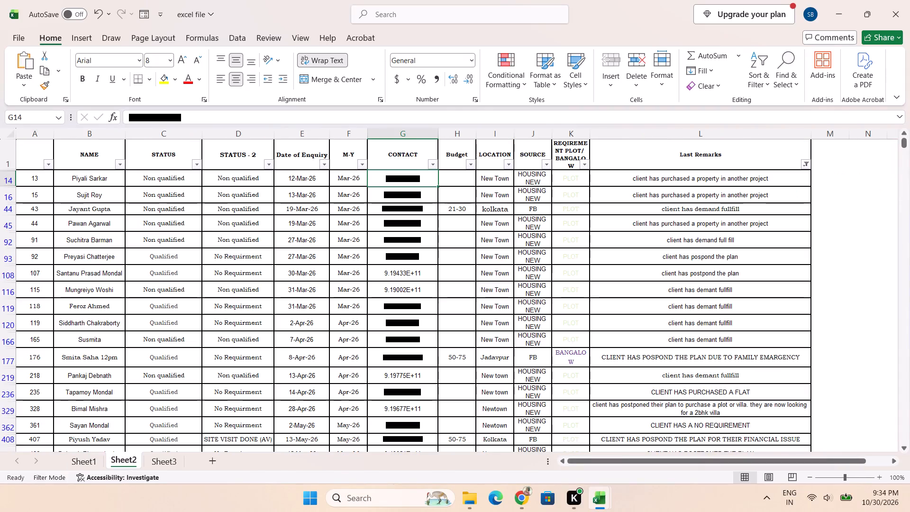
{"action": "scroll", "coordinate": [192, 362], "scroll_direction": "down", "scroll_amount": 3}
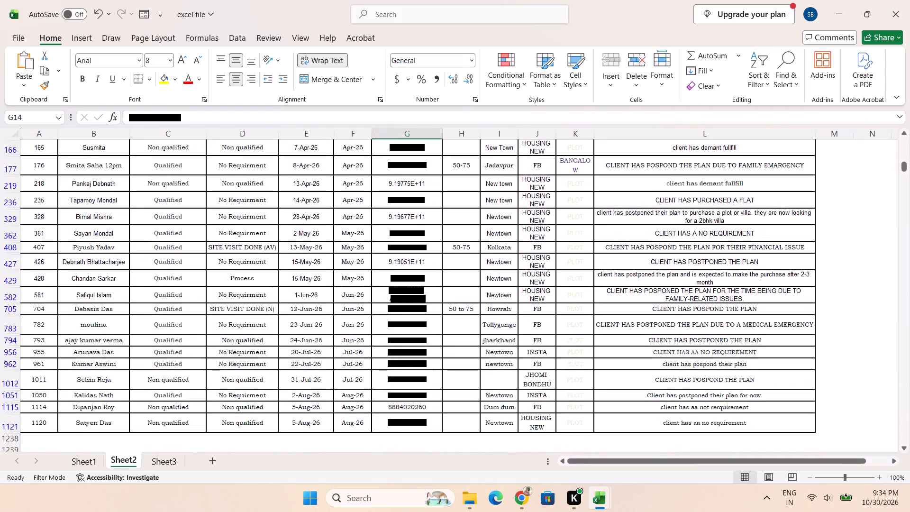
{"action": "scroll", "coordinate": [192, 362], "scroll_direction": "down", "scroll_amount": 5}
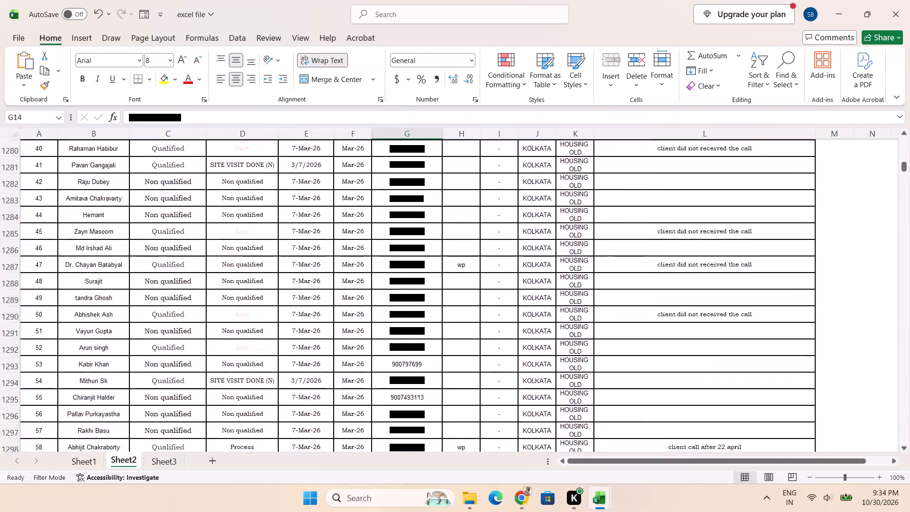
{"action": "scroll", "coordinate": [192, 362], "scroll_direction": "down", "scroll_amount": 3}
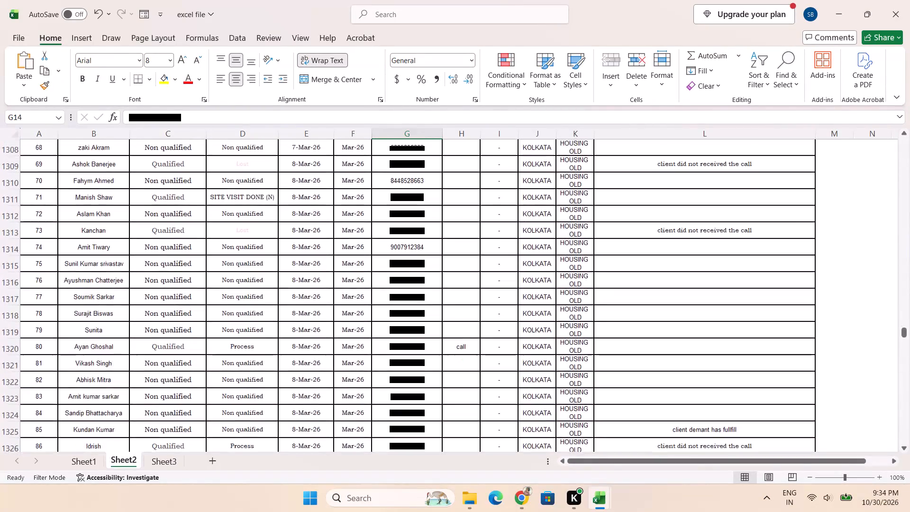
Return to the Google Sheets tracker and check the filter options of the STATUS column.
{"action": "left_click", "coordinate": [518, 503]}
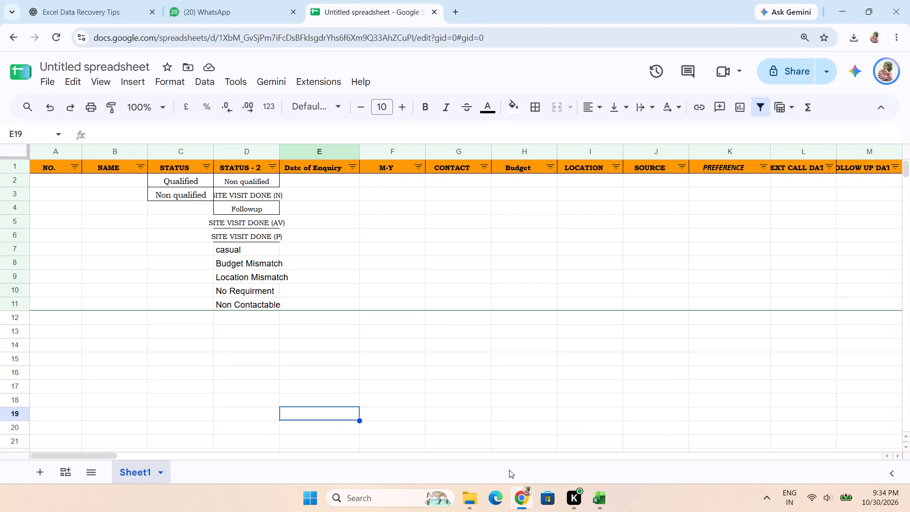
{"action": "left_click", "coordinate": [382, 283]}
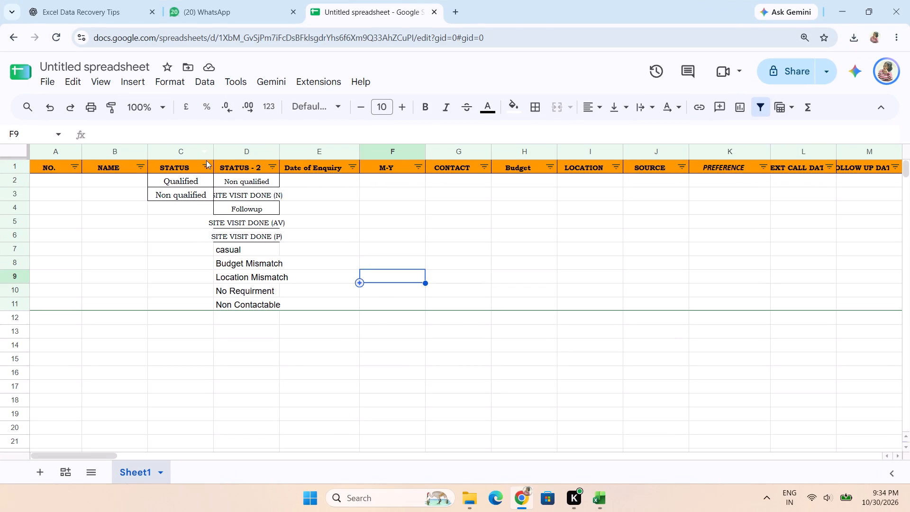
{"action": "left_click", "coordinate": [209, 165]}
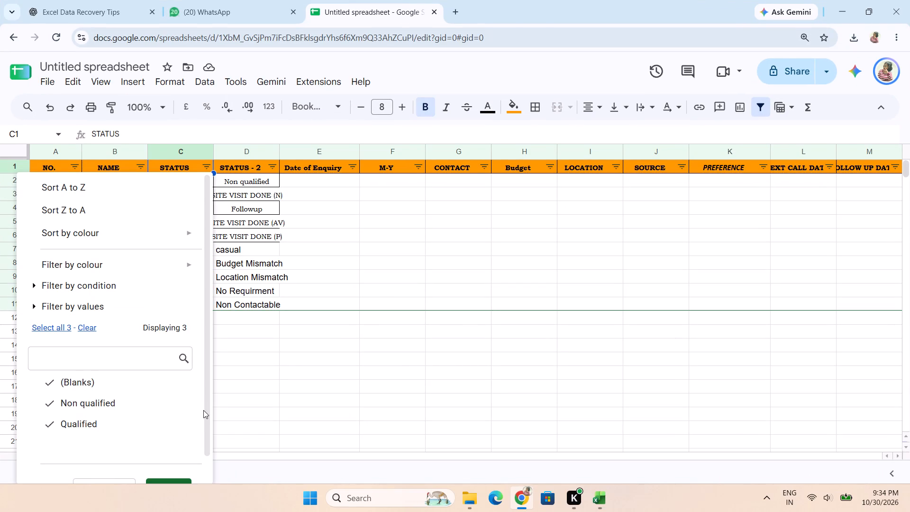
{"action": "left_click", "coordinate": [271, 385]}
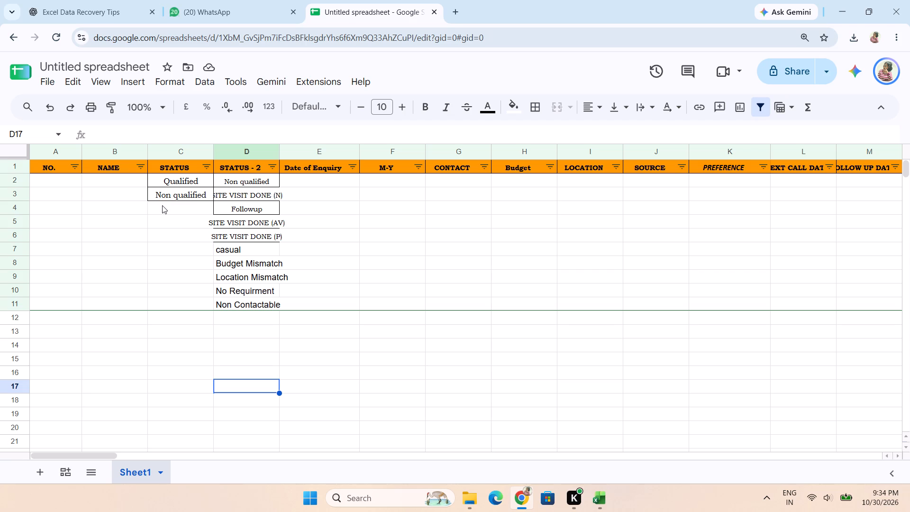
{"action": "left_click", "coordinate": [164, 184]}
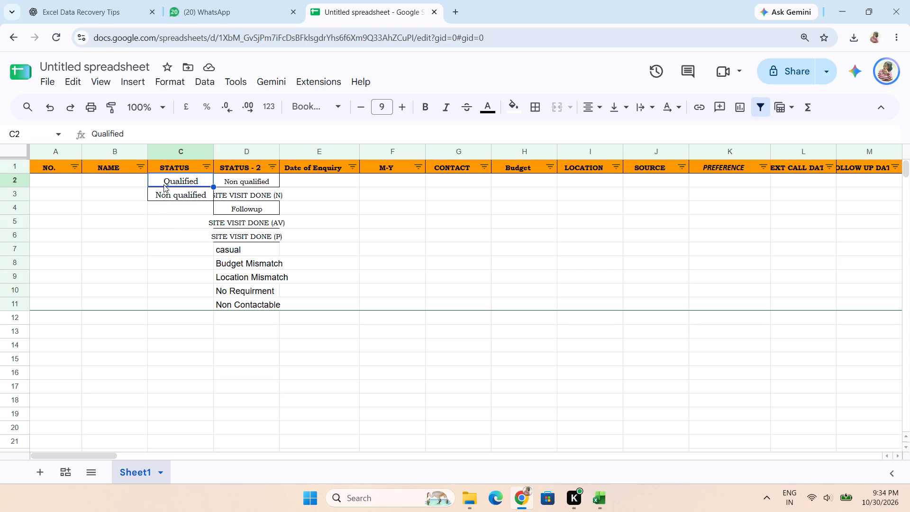
{"action": "left_click", "coordinate": [340, 274]}
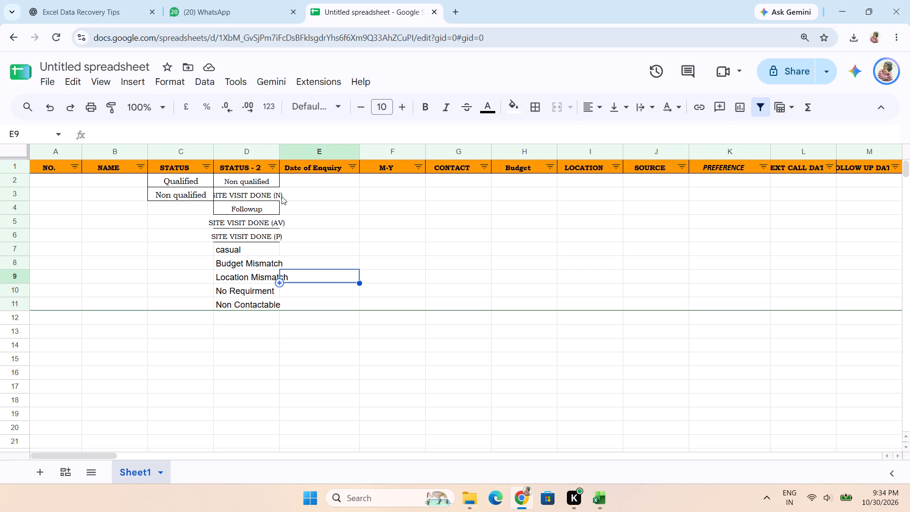
Format the STATUS - 2 entries in D2:D11 in Bookman Old Style, centred horizontally and aligned to the middle vertically.
{"action": "left_click_drag", "start_coordinate": [267, 179], "coordinate": [260, 240]}
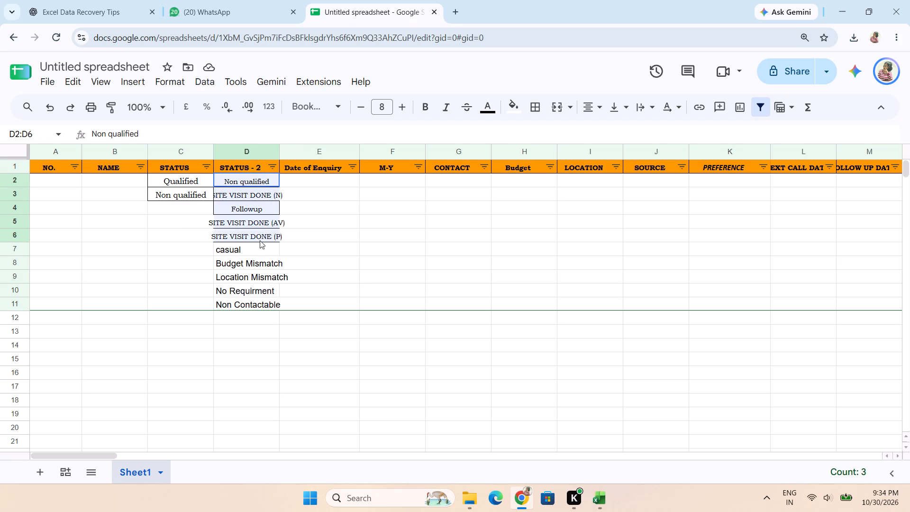
{"action": "left_click_drag", "start_coordinate": [260, 240], "coordinate": [253, 313]}
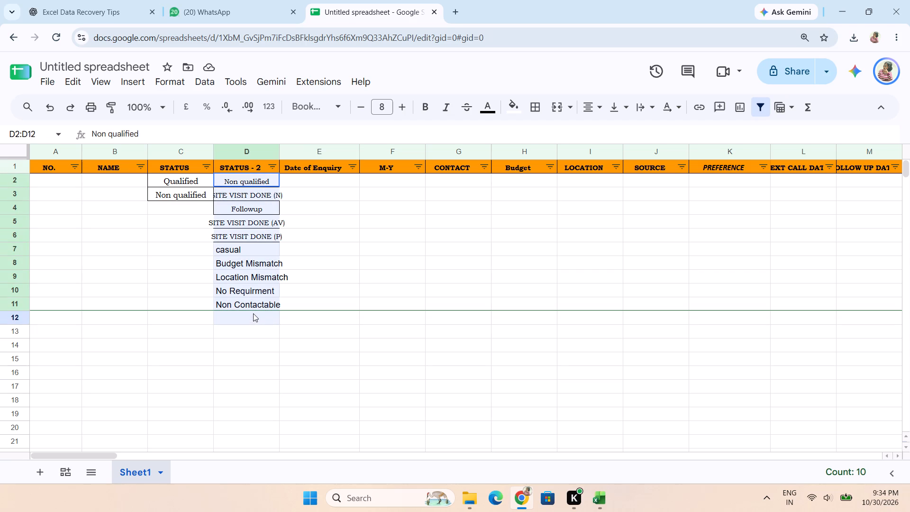
{"action": "left_click_drag", "start_coordinate": [253, 313], "coordinate": [252, 310]}
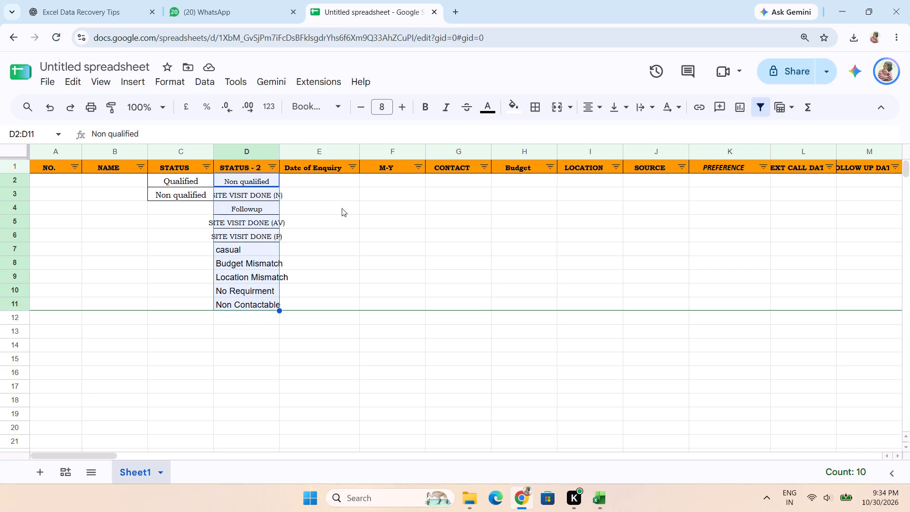
{"action": "left_click", "coordinate": [338, 109]}
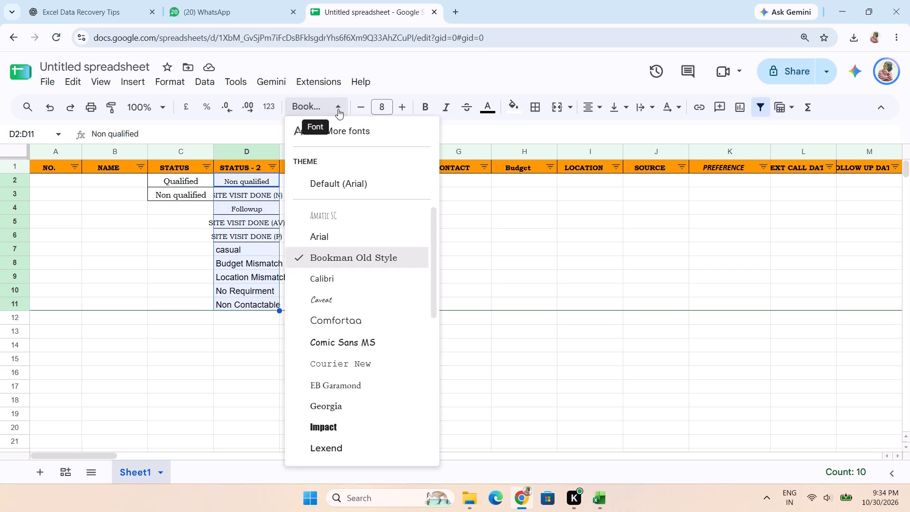
{"action": "left_click", "coordinate": [340, 259]}
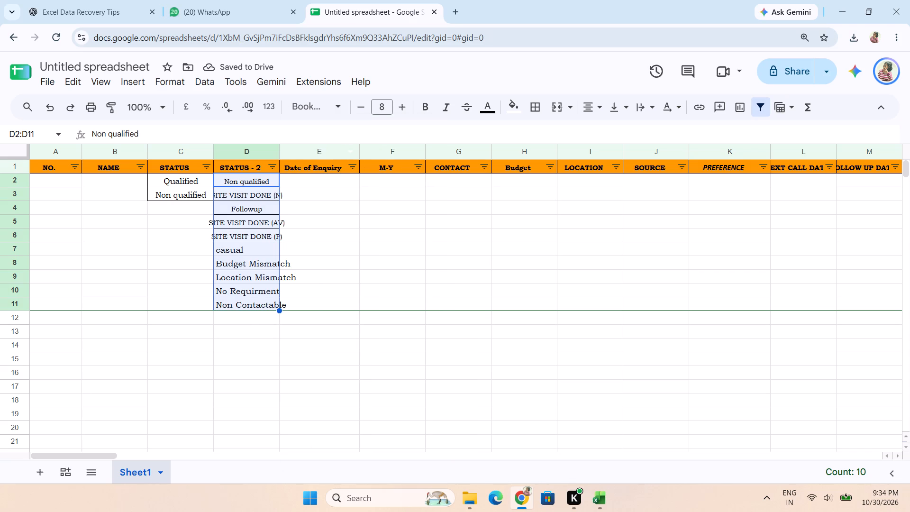
{"action": "left_click", "coordinate": [592, 108]}
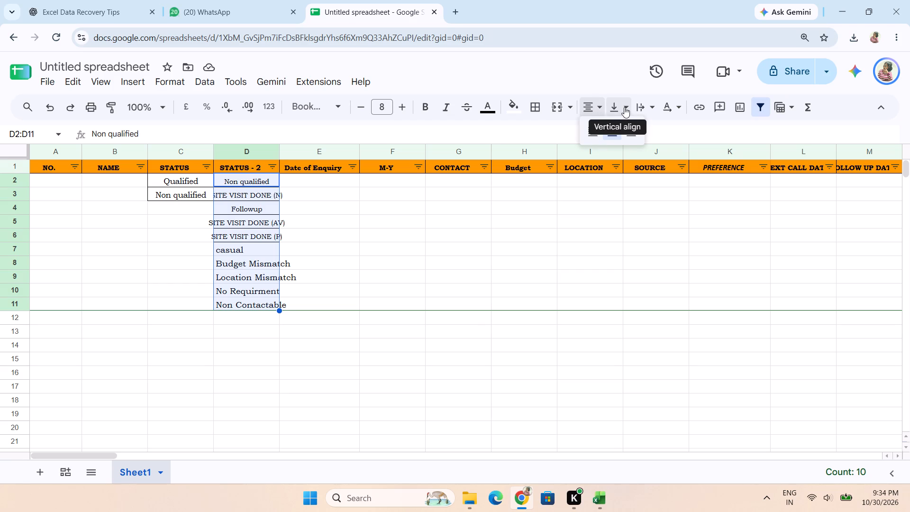
{"action": "left_click", "coordinate": [611, 136]}
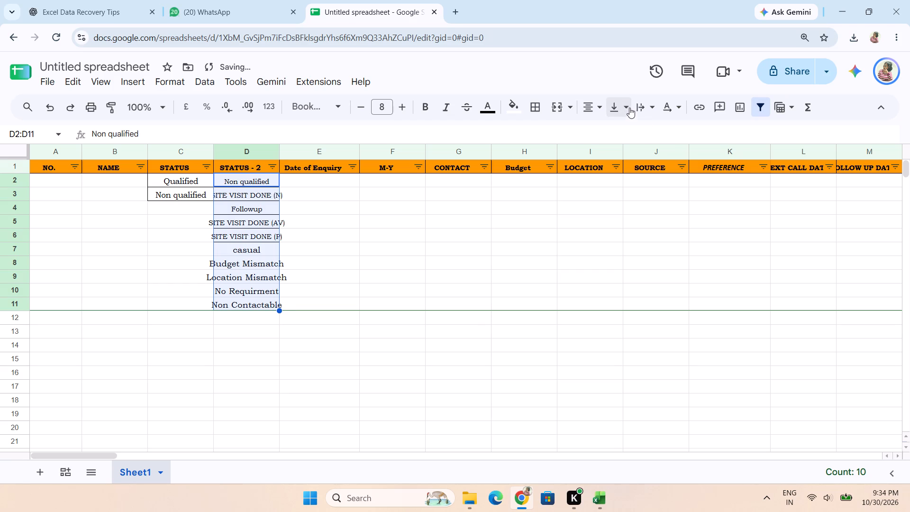
{"action": "left_click", "coordinate": [629, 108]}
{"action": "left_click", "coordinate": [637, 131]}
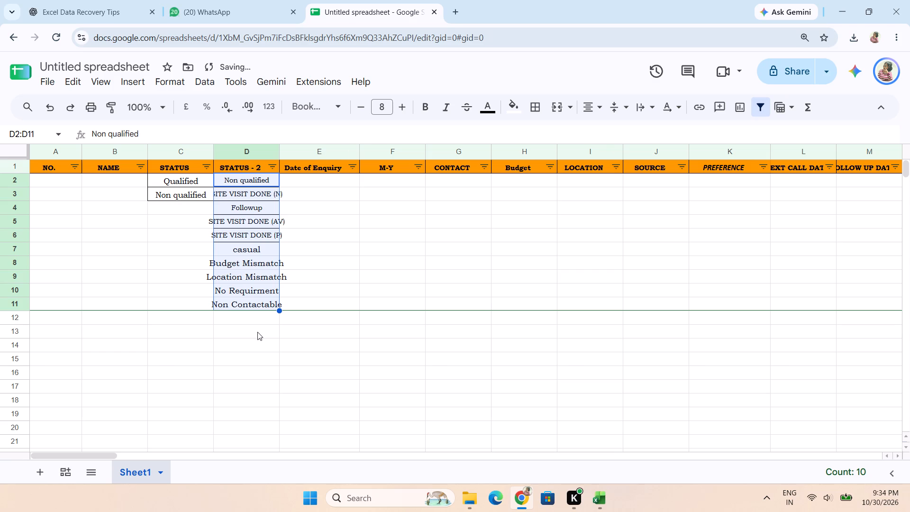
{"action": "left_click", "coordinate": [346, 275]}
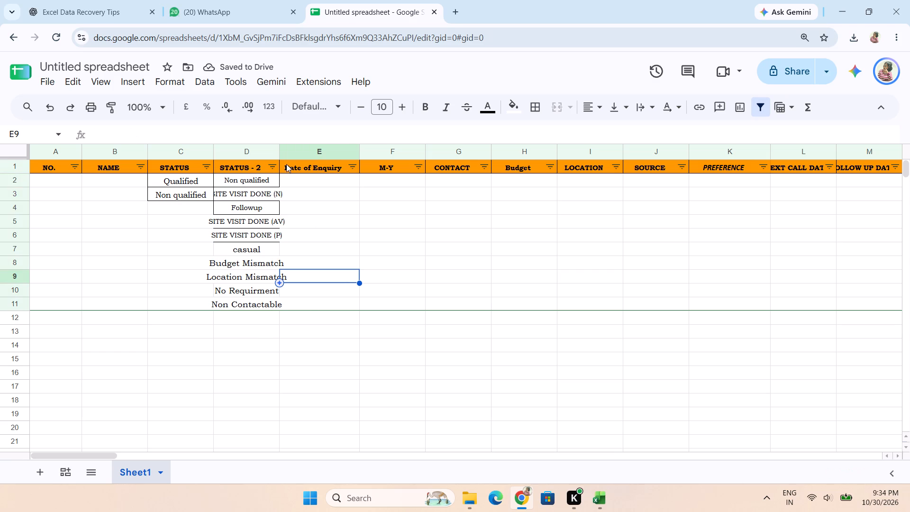
Look through the filter values of the STATUS - 2 column, keeping all of them selected.
{"action": "left_click", "coordinate": [276, 165]}
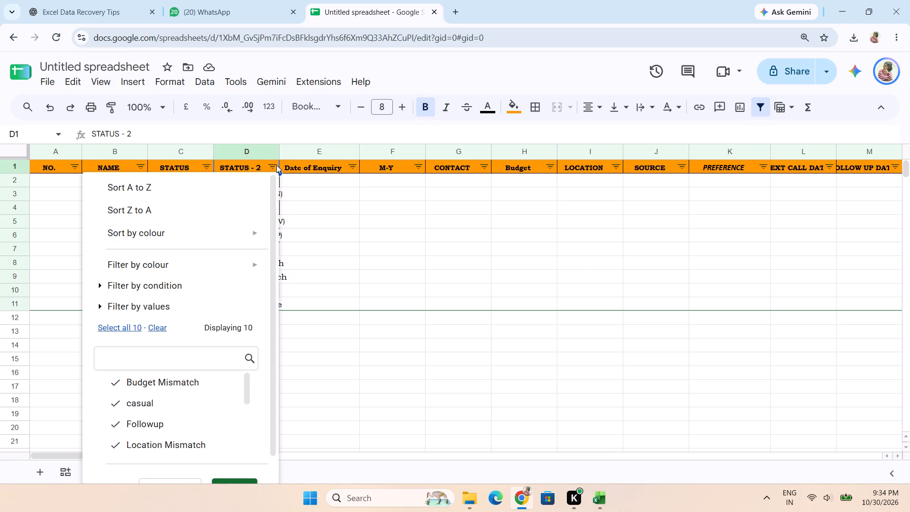
{"action": "scroll", "coordinate": [164, 408], "scroll_direction": "down", "scroll_amount": 6}
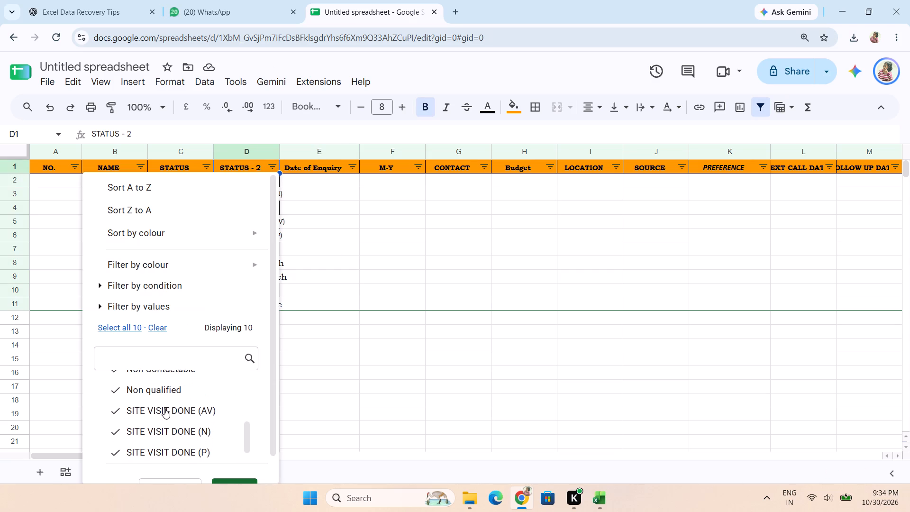
{"action": "scroll", "coordinate": [164, 408], "scroll_direction": "down", "scroll_amount": 6}
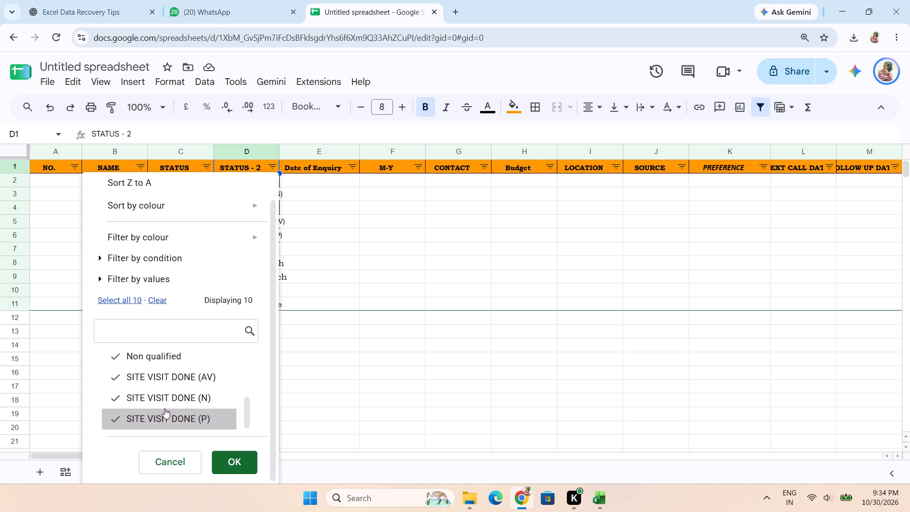
{"action": "left_click", "coordinate": [229, 462]}
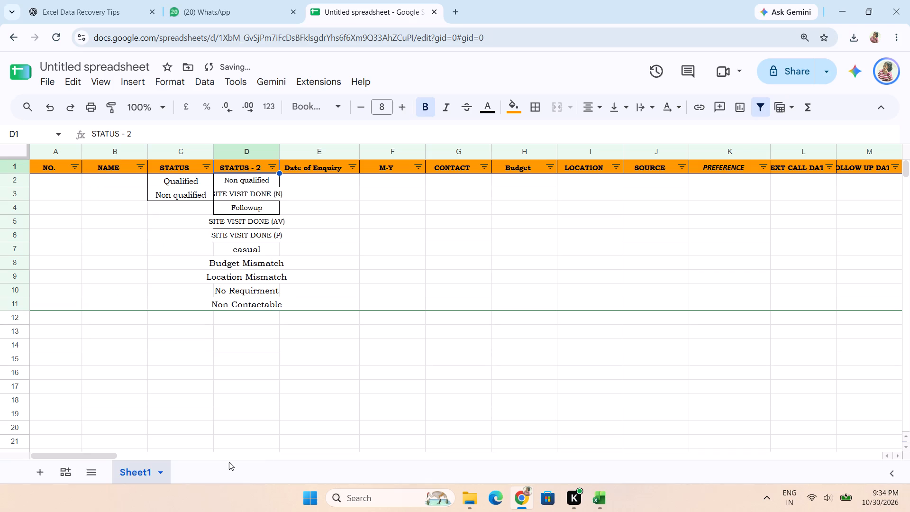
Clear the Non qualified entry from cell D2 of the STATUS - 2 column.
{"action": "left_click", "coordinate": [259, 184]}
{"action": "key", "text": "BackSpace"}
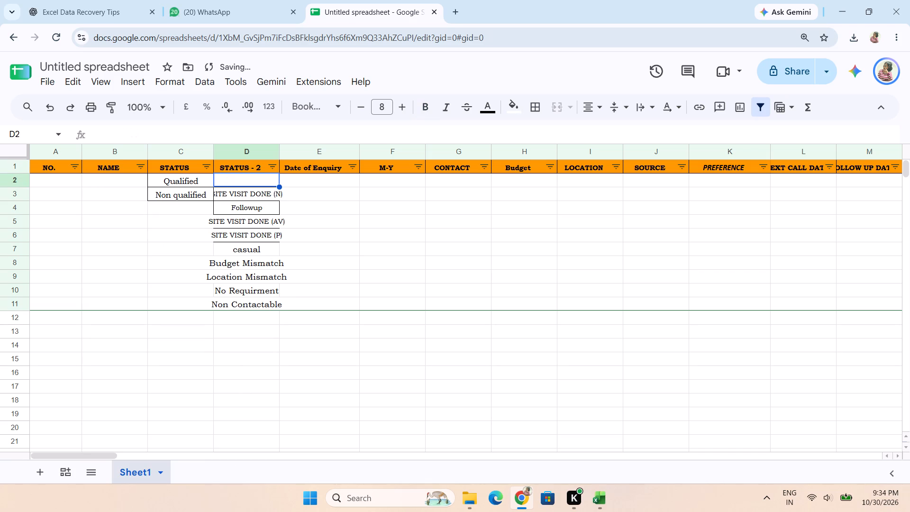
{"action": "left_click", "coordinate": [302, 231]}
Examine the STATUS - 2 column's filter values again from beginning to end, without changing the filter.
{"action": "left_click", "coordinate": [270, 165]}
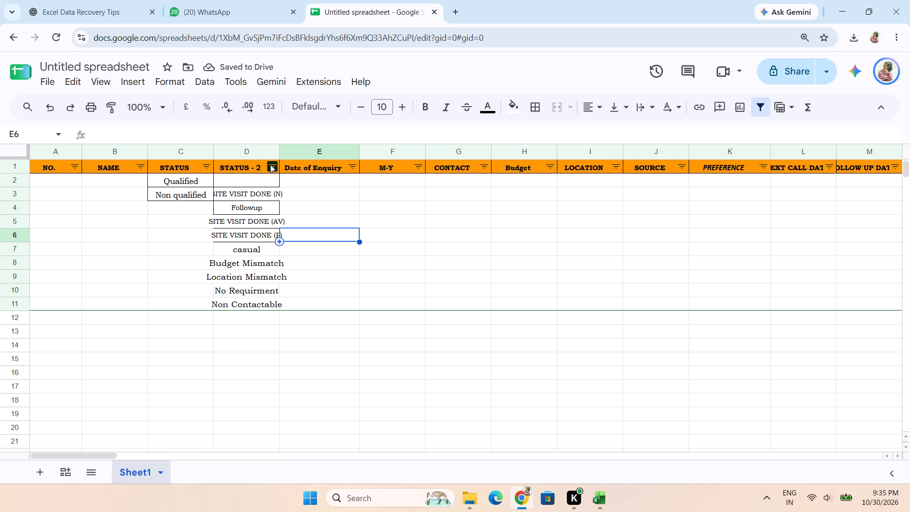
{"action": "scroll", "coordinate": [182, 434], "scroll_direction": "down", "scroll_amount": 1}
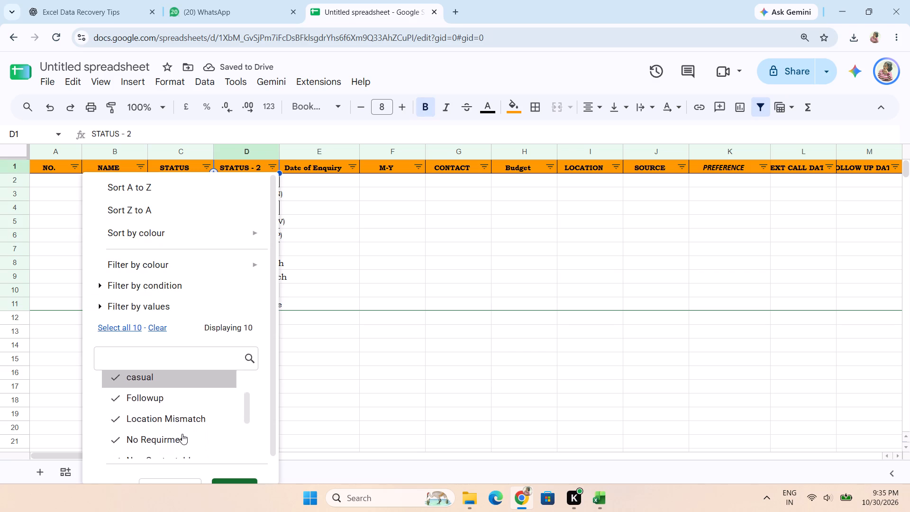
{"action": "scroll", "coordinate": [182, 434], "scroll_direction": "down", "scroll_amount": 1}
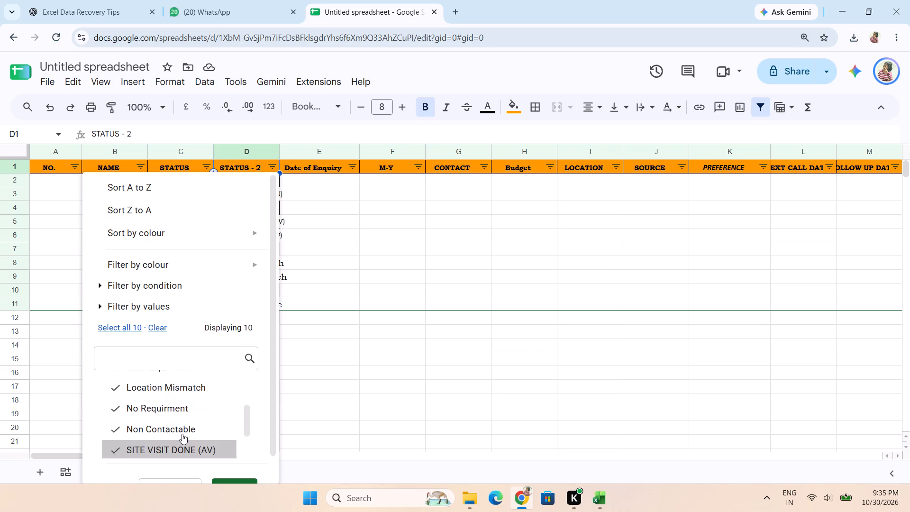
{"action": "scroll", "coordinate": [182, 434], "scroll_direction": "down", "scroll_amount": 1}
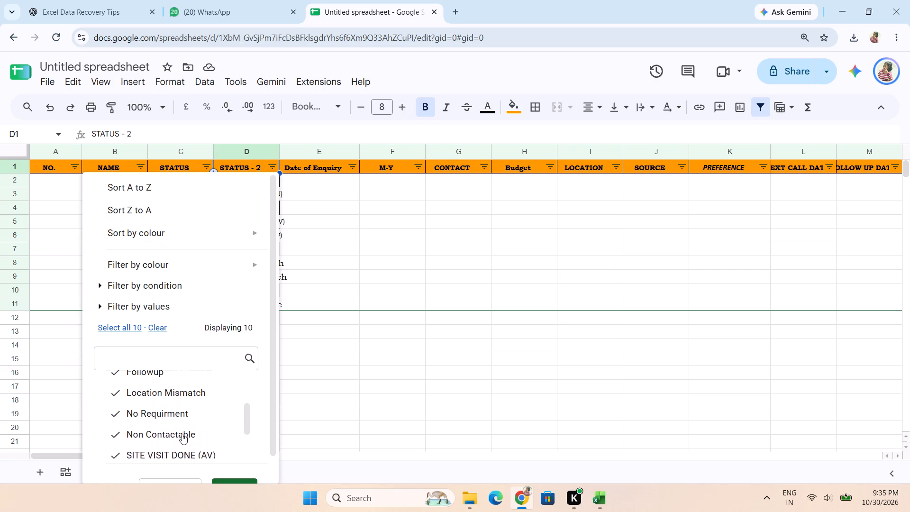
{"action": "scroll", "coordinate": [182, 434], "scroll_direction": "up", "scroll_amount": 2}
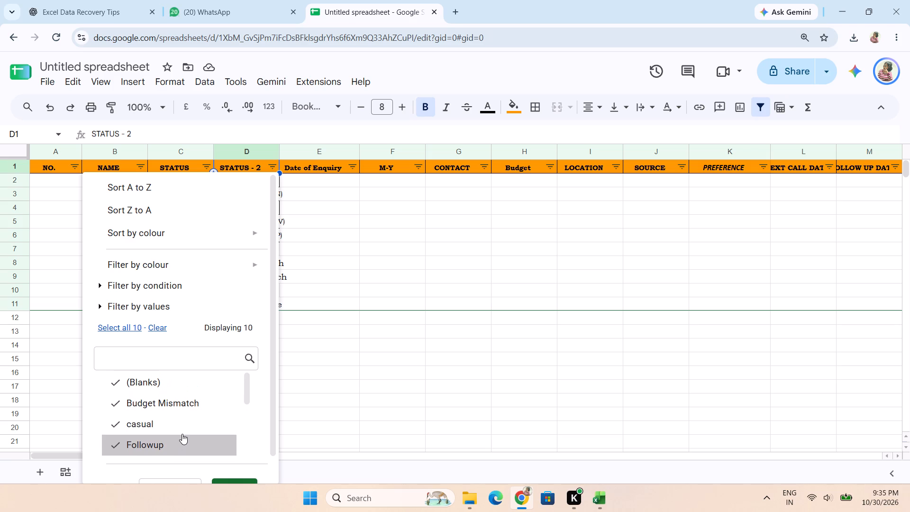
{"action": "scroll", "coordinate": [182, 434], "scroll_direction": "up", "scroll_amount": 1}
{"action": "scroll", "coordinate": [182, 434], "scroll_direction": "down", "scroll_amount": 7}
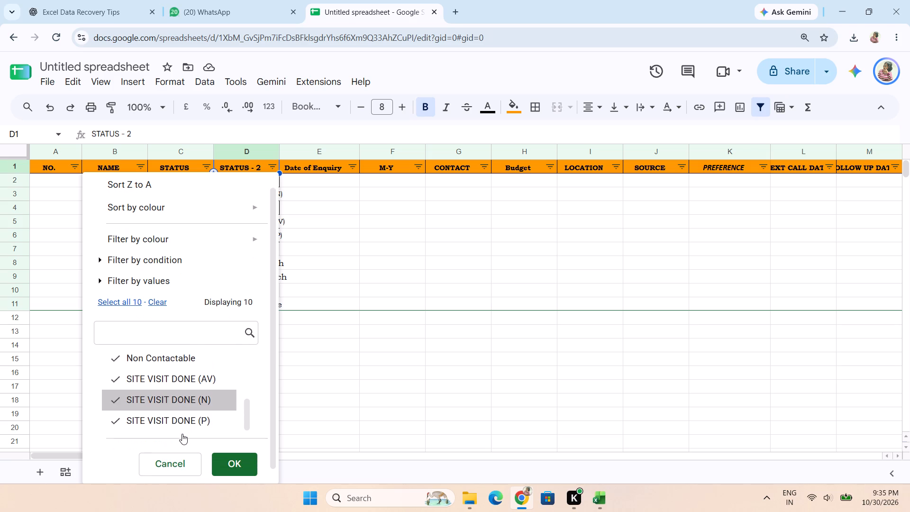
{"action": "scroll", "coordinate": [182, 434], "scroll_direction": "down", "scroll_amount": 1}
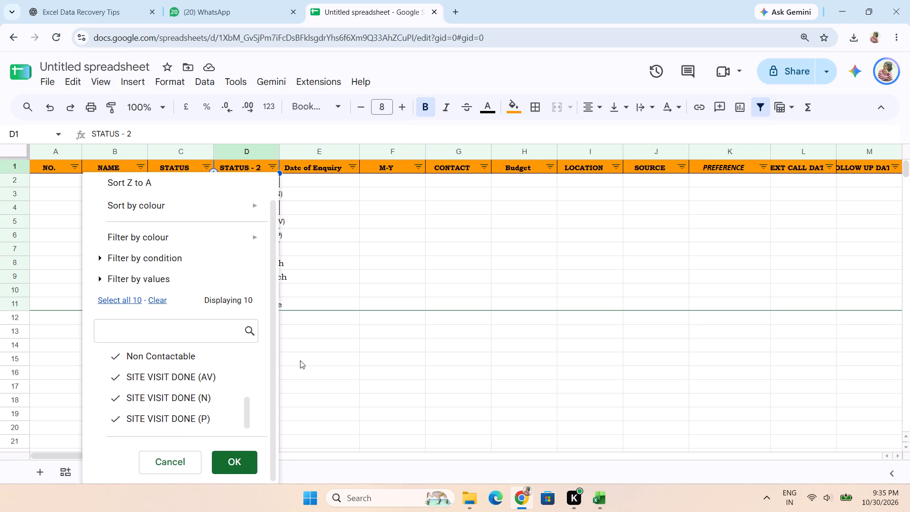
{"action": "left_click", "coordinate": [300, 360]}
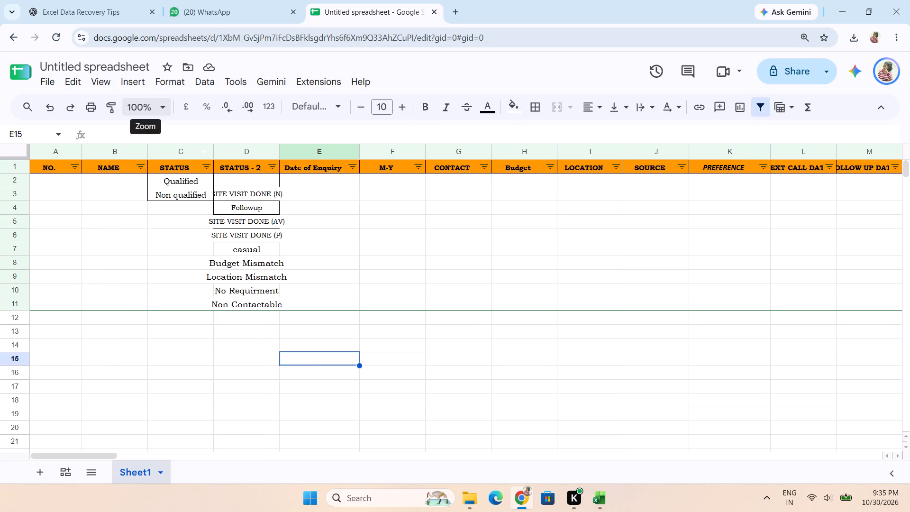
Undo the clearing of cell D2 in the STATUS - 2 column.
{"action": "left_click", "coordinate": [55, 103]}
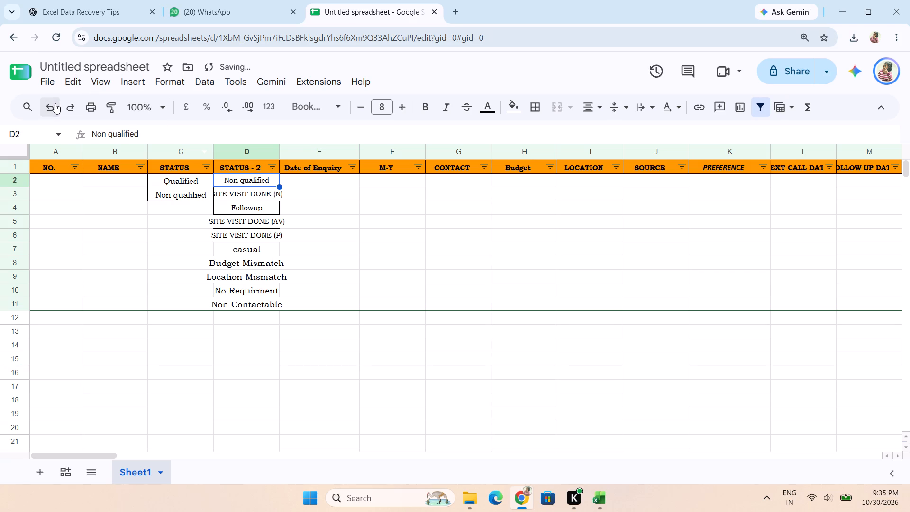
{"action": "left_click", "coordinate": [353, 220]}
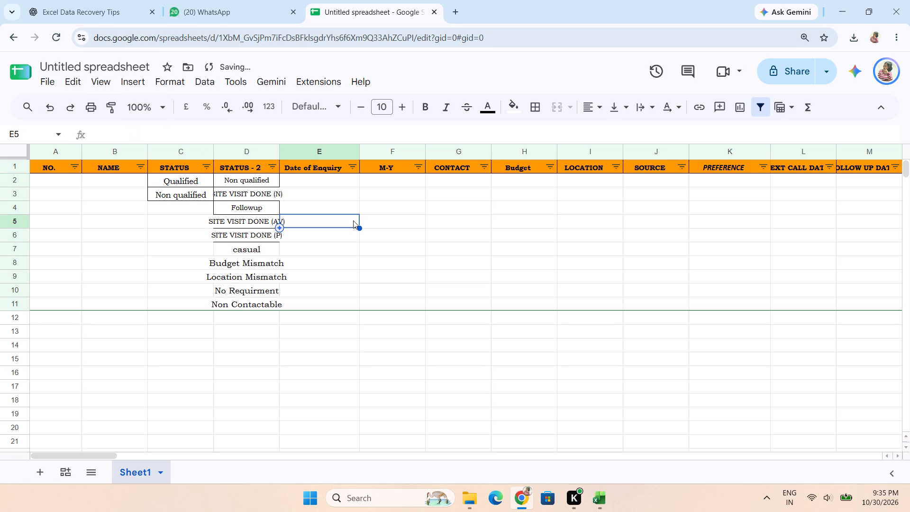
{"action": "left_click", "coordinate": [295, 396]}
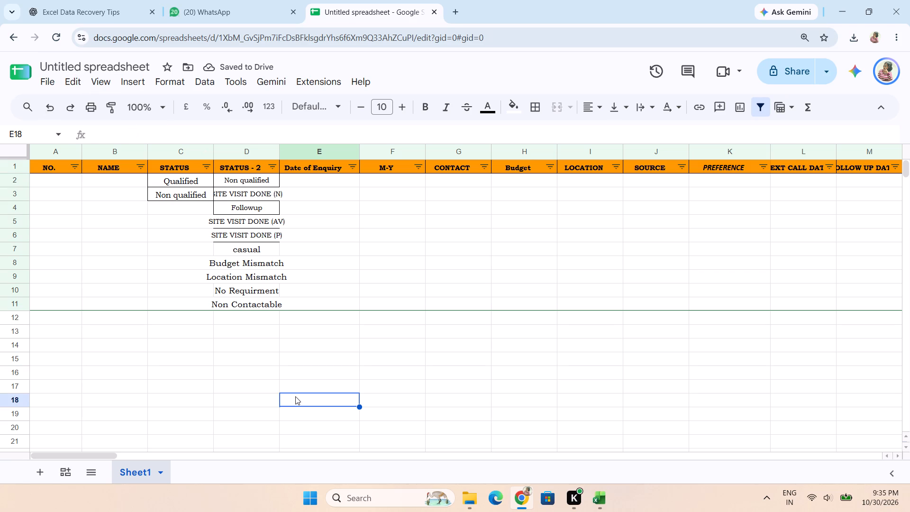
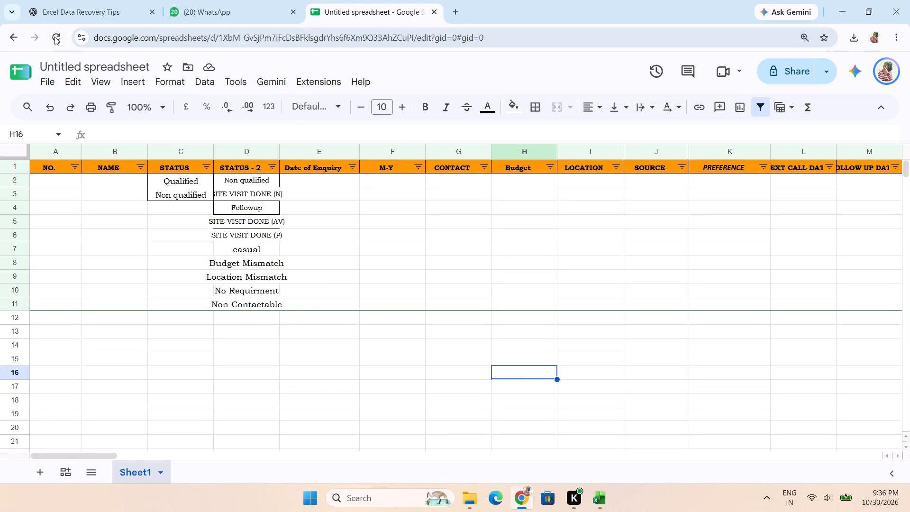
Rename the untitled spreadsheet as RENT LEAD.
{"action": "double_click", "coordinate": [91, 65]}
{"action": "key", "text": "BackSpace"}
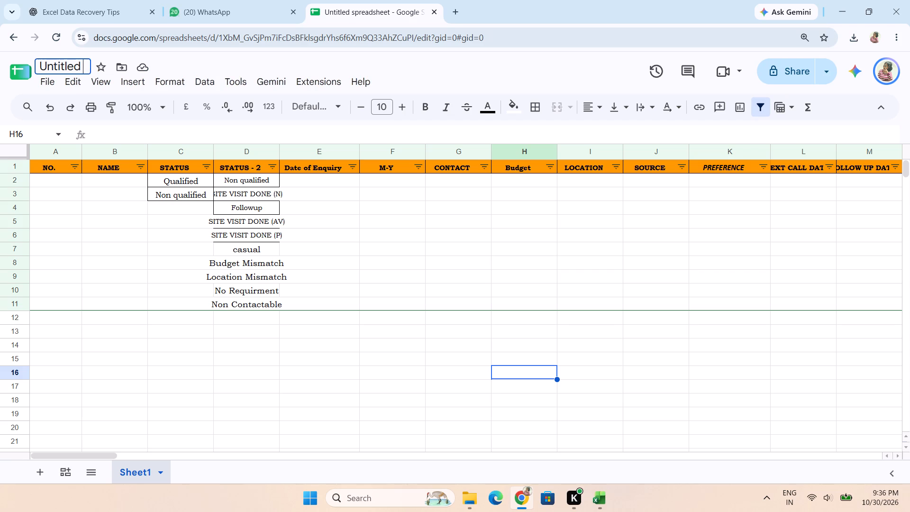
{"action": "key", "text": "BackSpace"}
{"action": "key", "text": "BackSpace"}
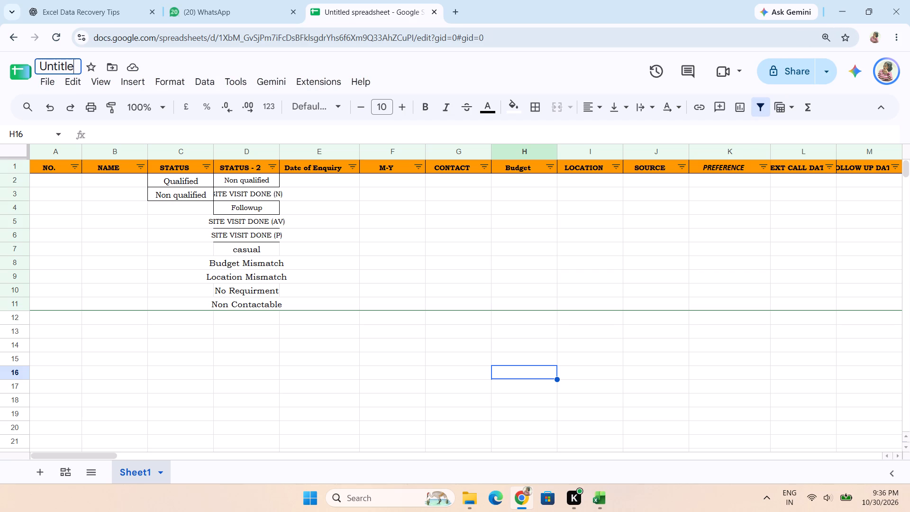
{"action": "key", "text": "BackSpace"}
{"action": "key", "text": "BackSpace"}
{"action": "key", "text": "BackSpace"}
{"action": "key", "text": "BackSpace"}
{"action": "key", "text": "BackSpace"}
{"action": "key", "text": "BackSpace"}
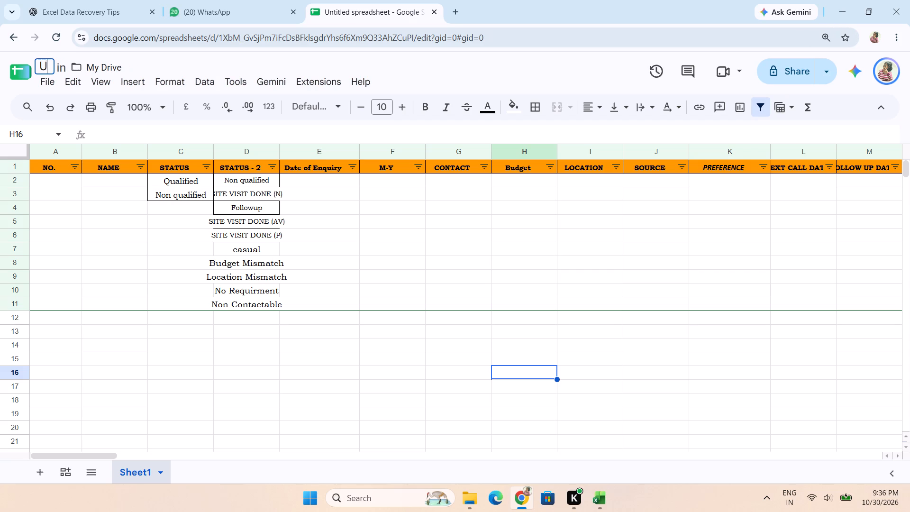
{"action": "key", "text": "BackSpace"}
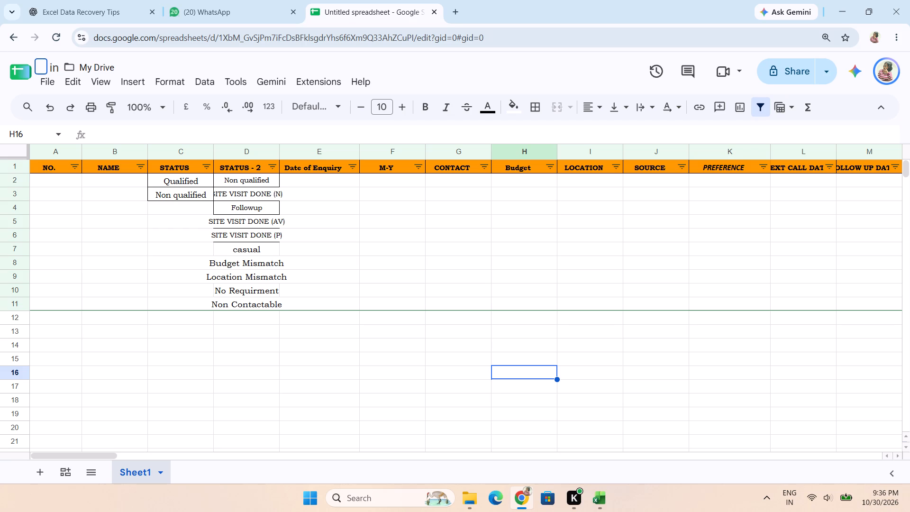
{"action": "type", "text": "LEAD"}
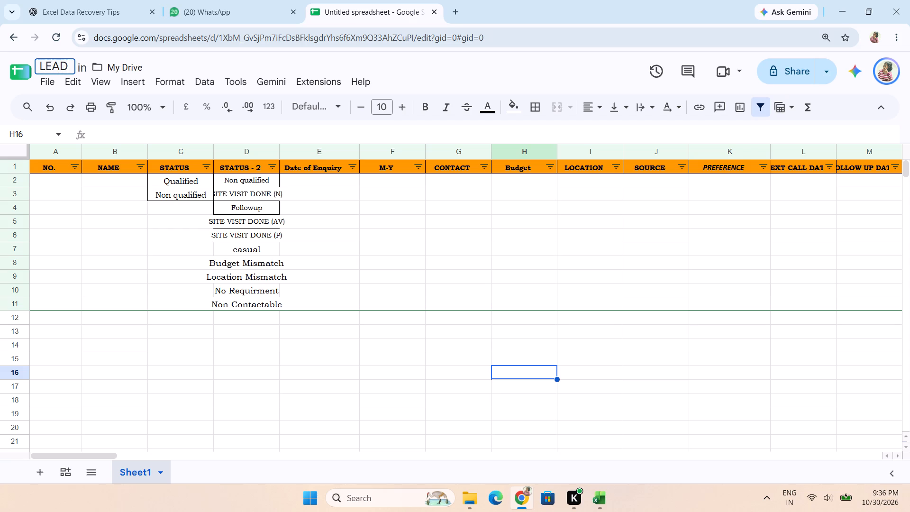
{"action": "key", "text": "space"}
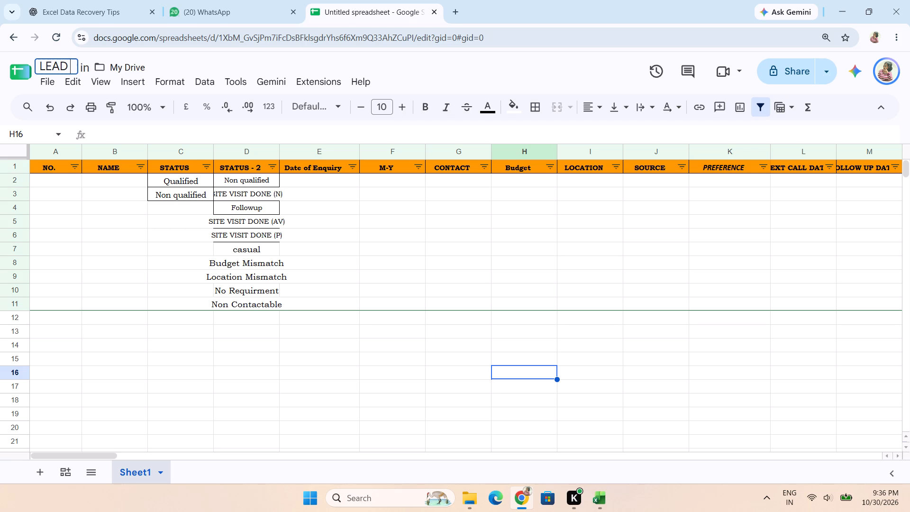
{"action": "key", "text": "BackSpace"}
{"action": "key", "text": "BackSpace"}
{"action": "key", "text": "BackSpace"}
{"action": "key", "text": "BackSpace"}
{"action": "key", "text": "BackSpace"}
{"action": "key", "text": "BackSpace"}
{"action": "key", "text": "BackSpace"}
{"action": "key", "text": "BackSpace"}
{"action": "key", "text": "BackSpace"}
{"action": "key", "text": "BackSpace"}
{"action": "key", "text": "BackSpace"}
{"action": "key", "text": "BackSpace"}
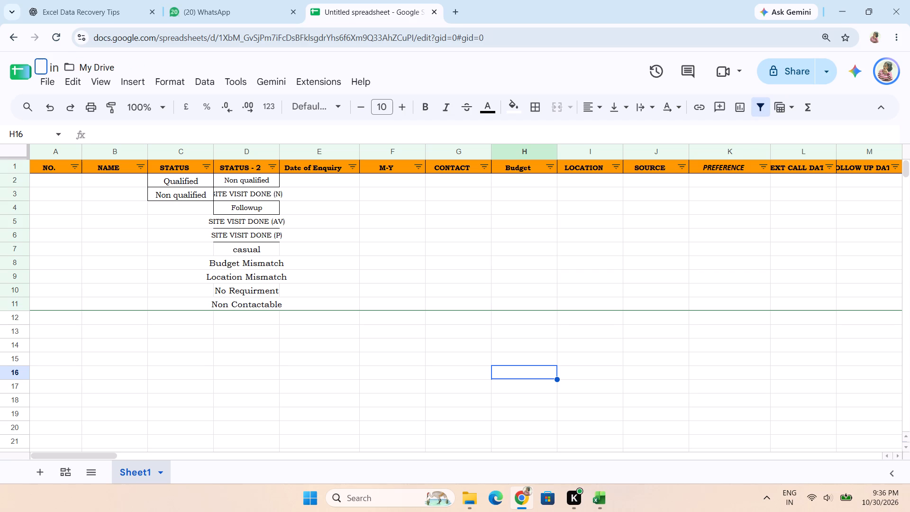
{"action": "type", "text": "RE"}
{"action": "type", "text": "NT"}
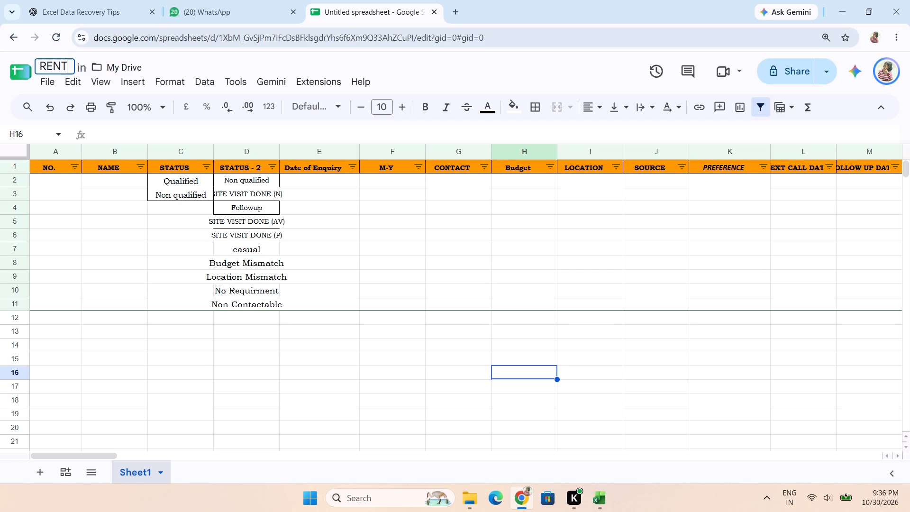
{"action": "key", "text": "space"}
{"action": "type", "text": "LEAD"}
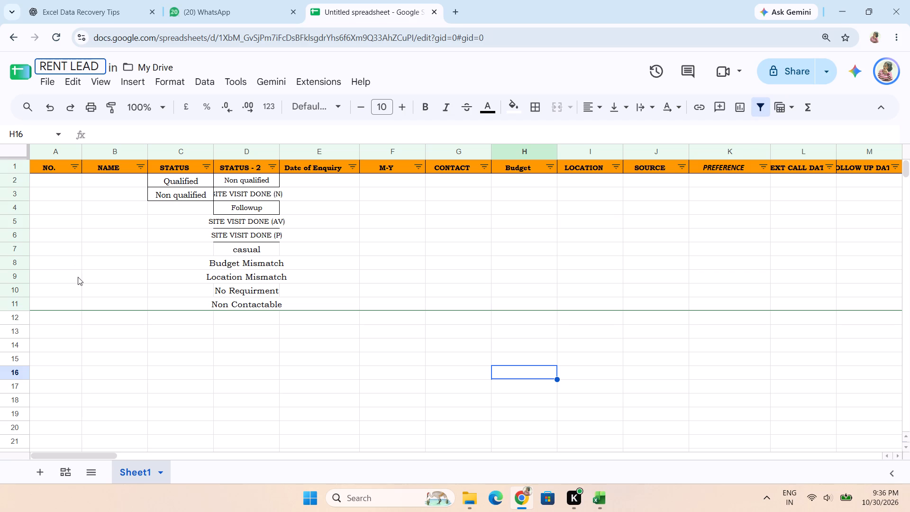
{"action": "left_click", "coordinate": [78, 277]}
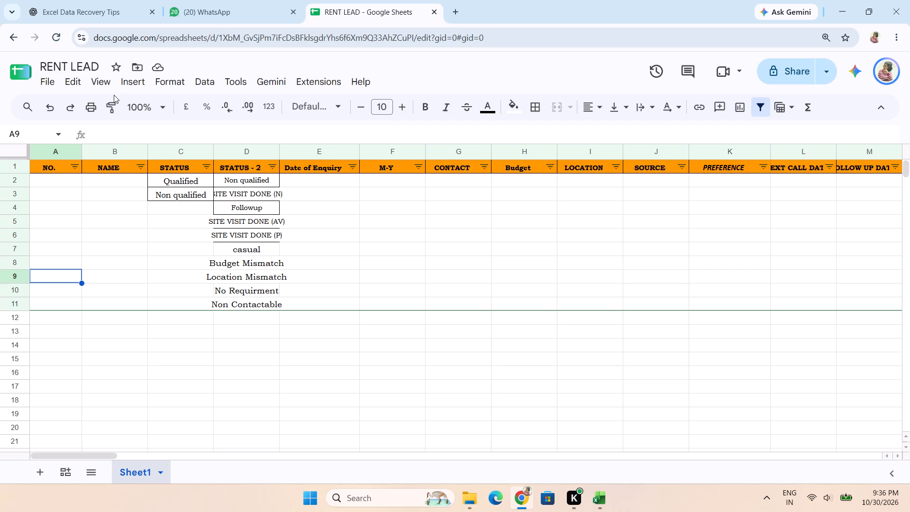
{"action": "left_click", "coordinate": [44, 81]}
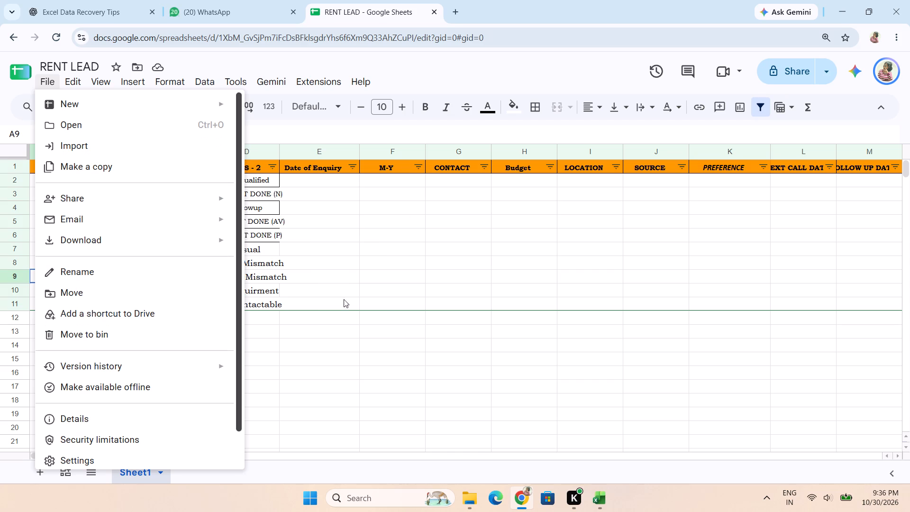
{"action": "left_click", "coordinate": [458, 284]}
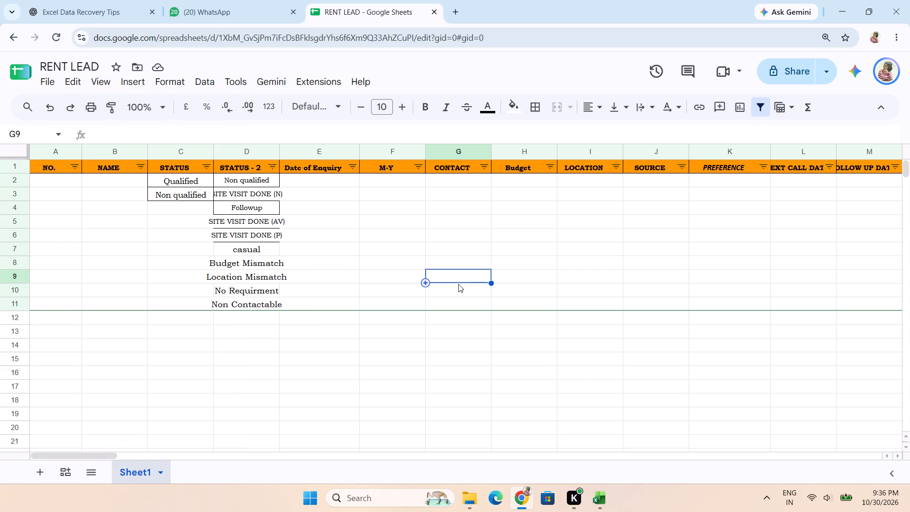
Open the quick sharing actions for the RENT LEAD spreadsheet.
{"action": "left_click", "coordinate": [826, 72]}
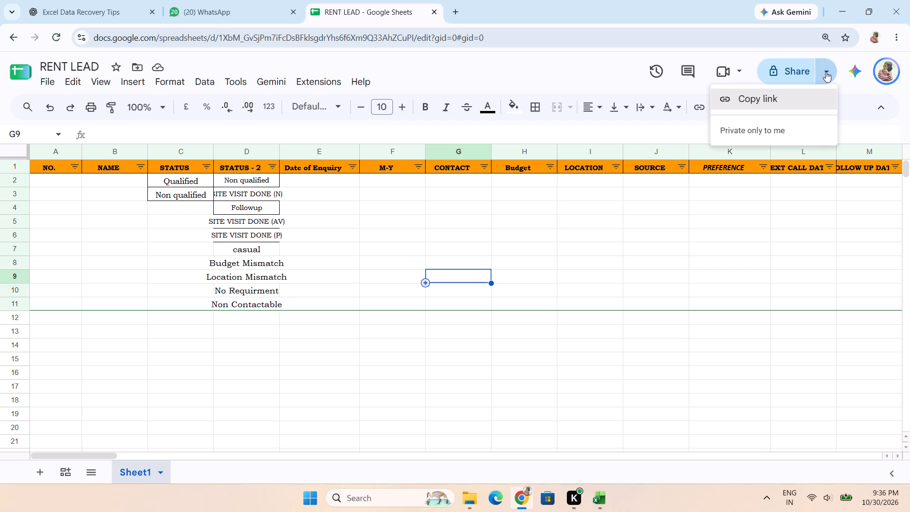
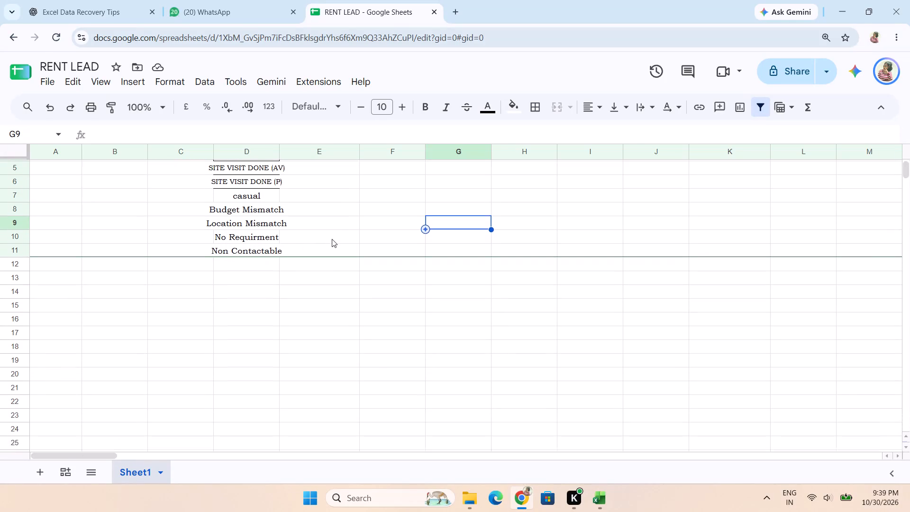
Apply all borders to rows 2 through 1000 of Sheet1, below the orange header row.
{"action": "scroll", "coordinate": [332, 239], "scroll_direction": "right", "scroll_amount": 1}
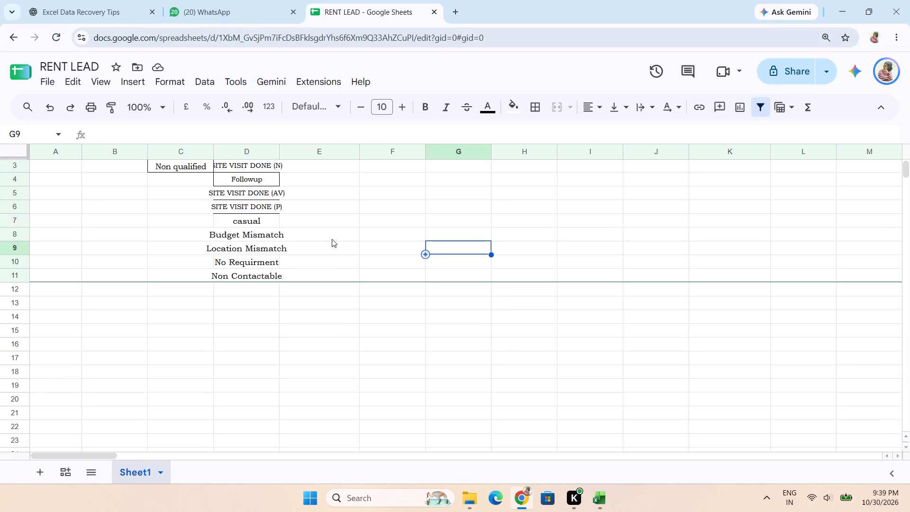
{"action": "left_click", "coordinate": [190, 383]}
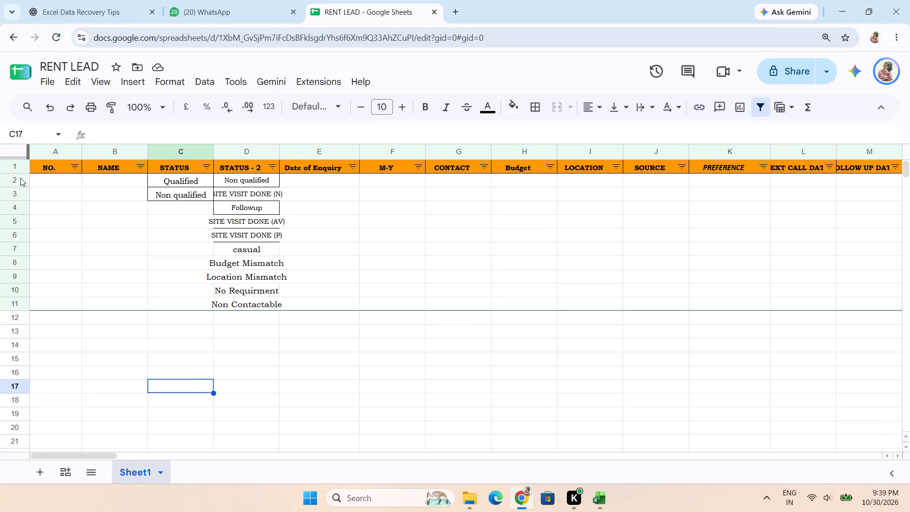
{"action": "left_click_drag", "start_coordinate": [20, 178], "coordinate": [9, 256]}
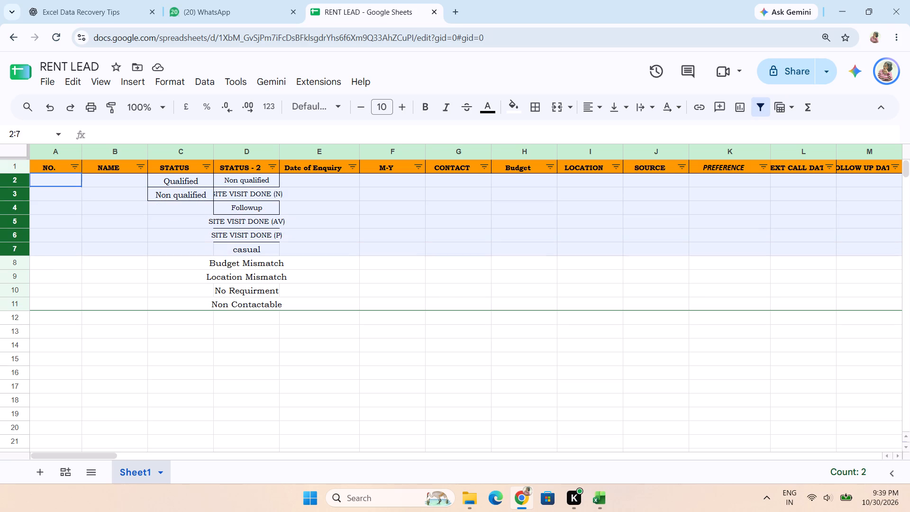
{"action": "left_click_drag", "start_coordinate": [9, 256], "coordinate": [11, 423]}
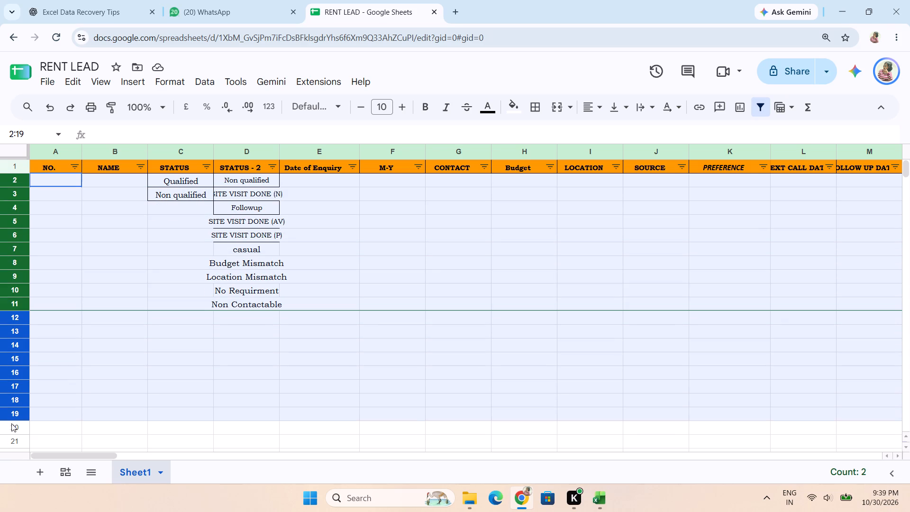
{"action": "left_click_drag", "start_coordinate": [11, 423], "coordinate": [12, 511]}
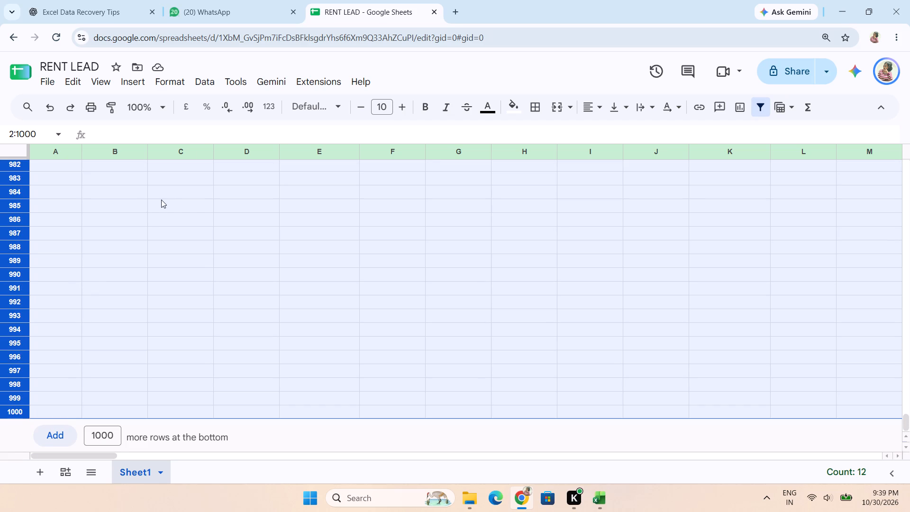
{"action": "left_click", "coordinate": [534, 107]}
{"action": "left_click", "coordinate": [547, 136]}
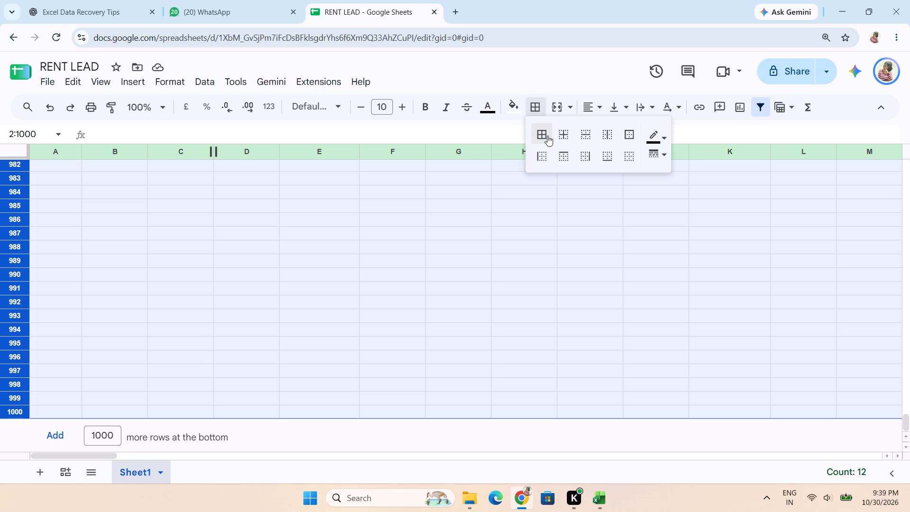
{"action": "left_click", "coordinate": [430, 262]}
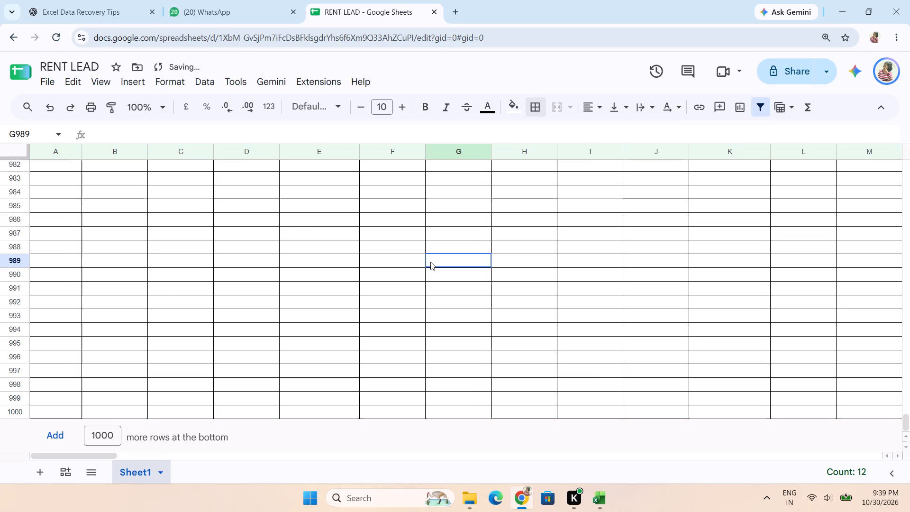
{"action": "key", "text": "ctrl+Up"}
{"action": "key", "text": "ctrl+Down"}
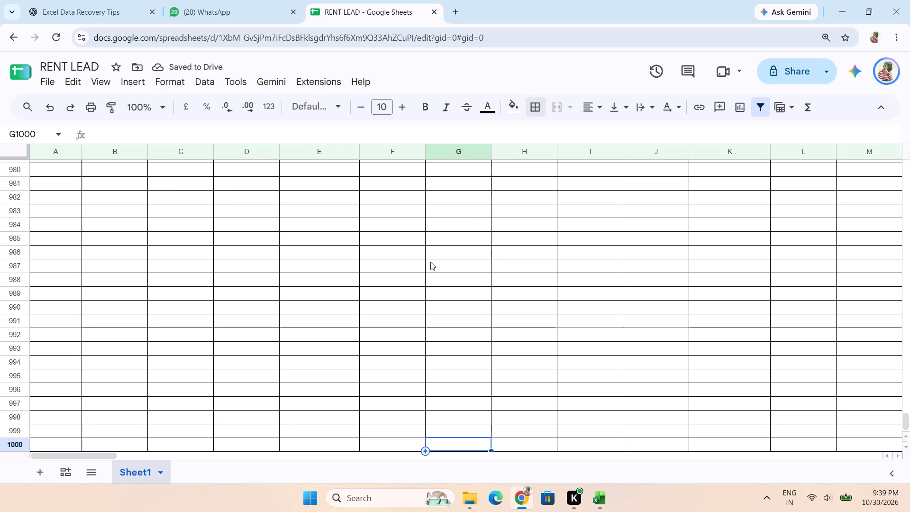
{"action": "key", "text": "ctrl+Up"}
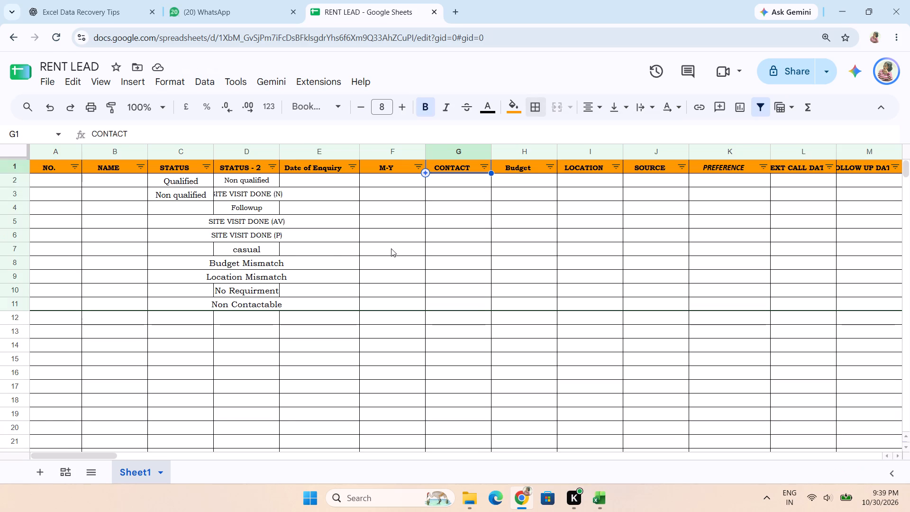
{"action": "left_click", "coordinate": [391, 248]}
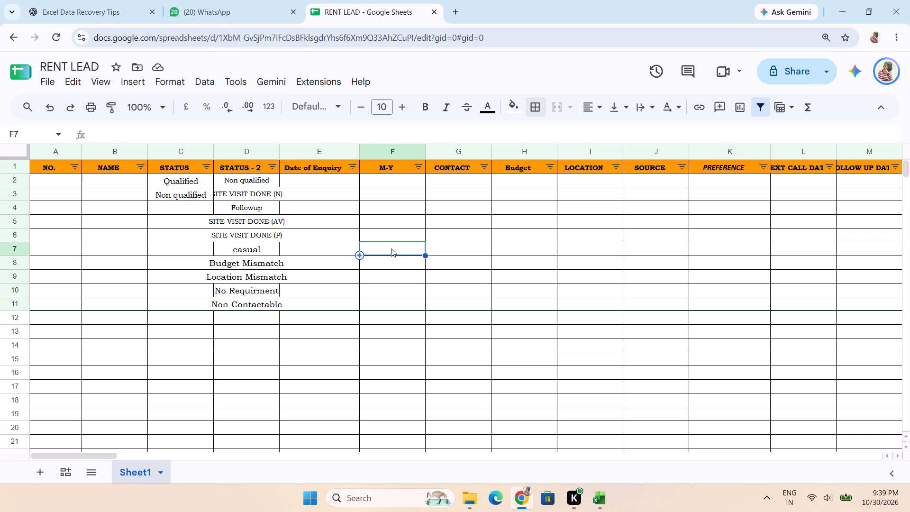
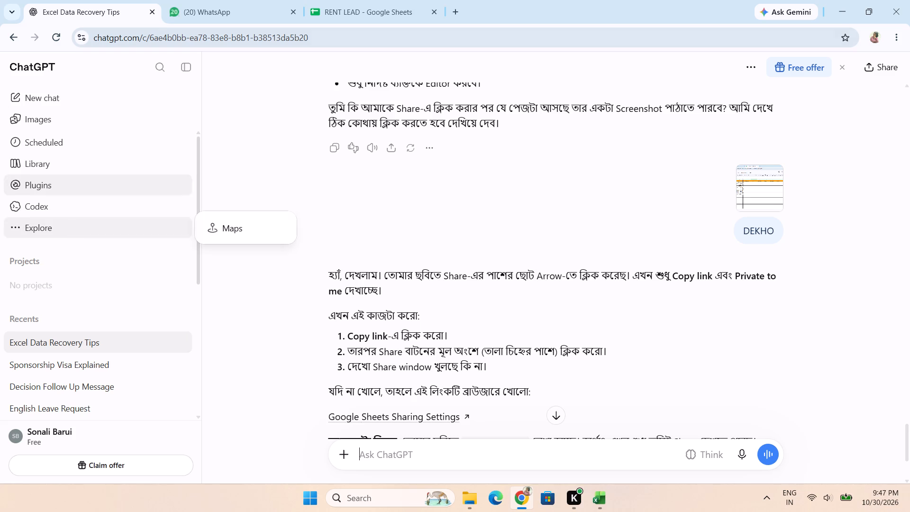
Open the full sharing settings of the RENT LEAD sheet and examine the General access choices.
{"action": "left_click", "coordinate": [360, 12]}
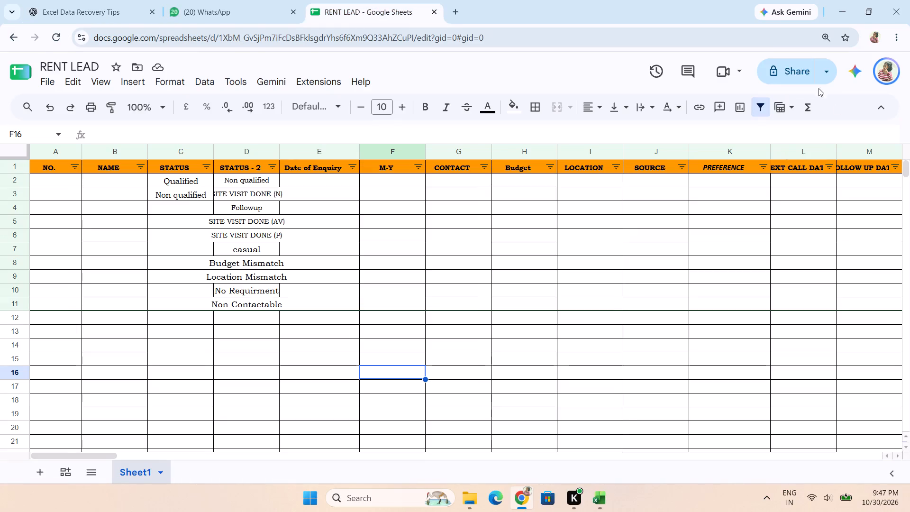
{"action": "left_click", "coordinate": [804, 77]}
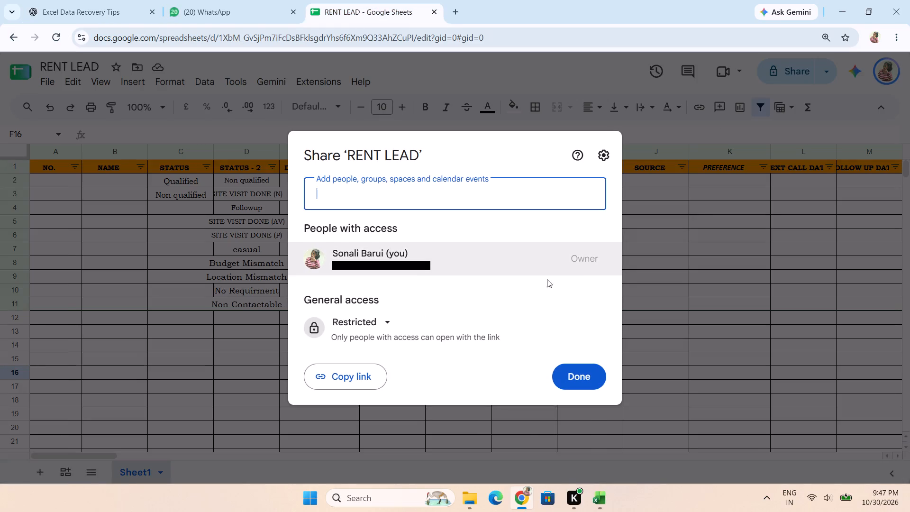
{"action": "left_click", "coordinate": [387, 316]}
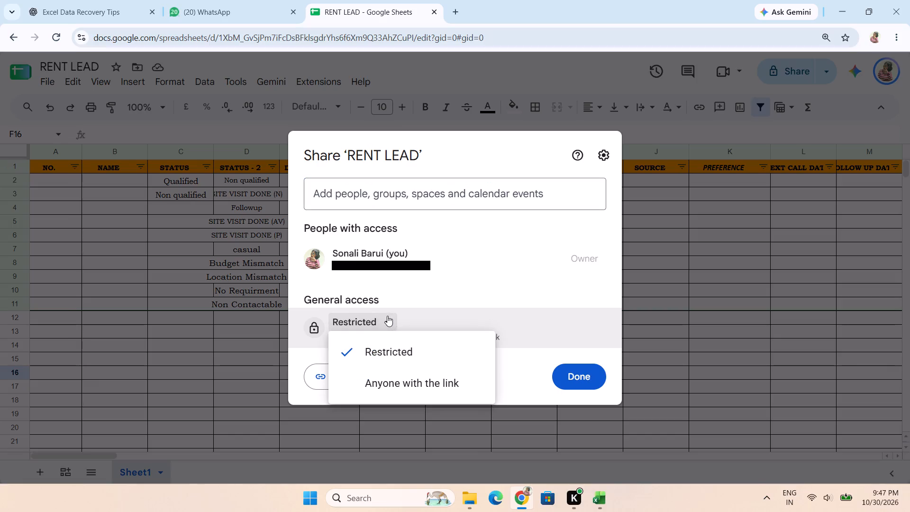
{"action": "left_click", "coordinate": [486, 329]}
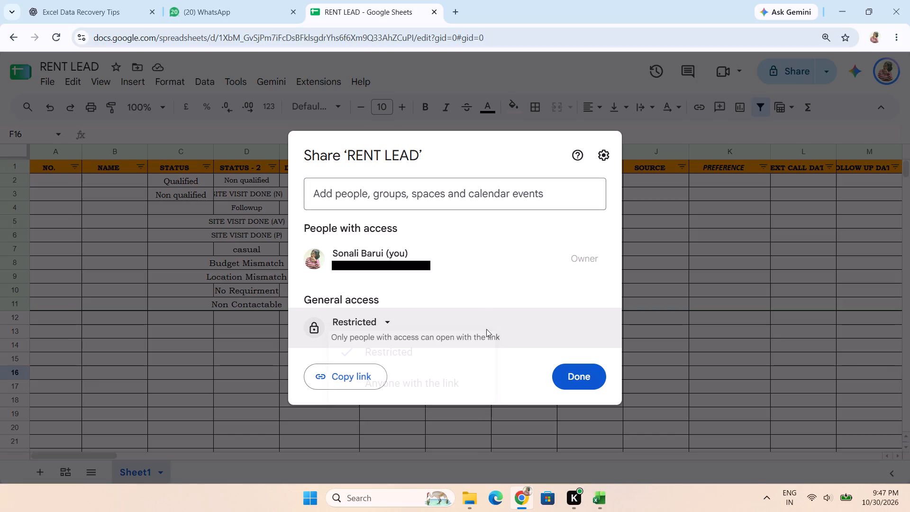
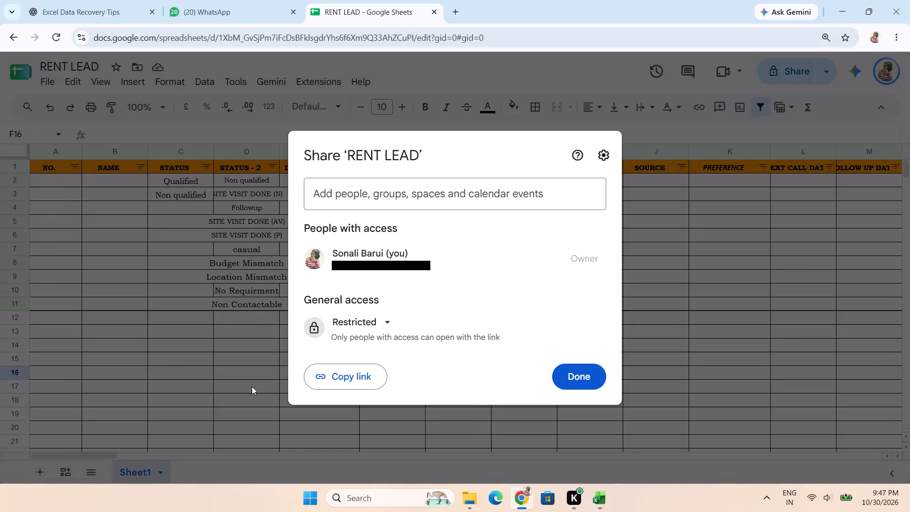
Close the sharing settings of the RENT LEAD sheet, leaving General access as it is.
{"action": "left_click", "coordinate": [135, 345]}
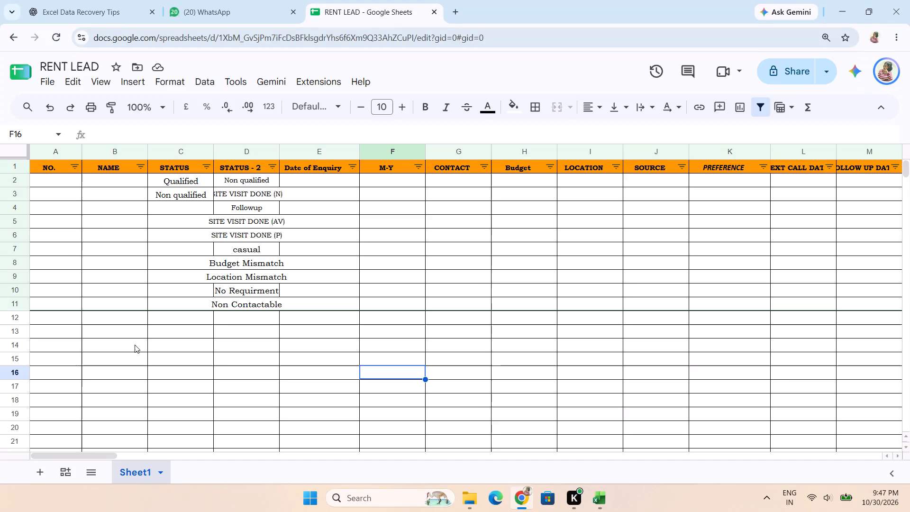